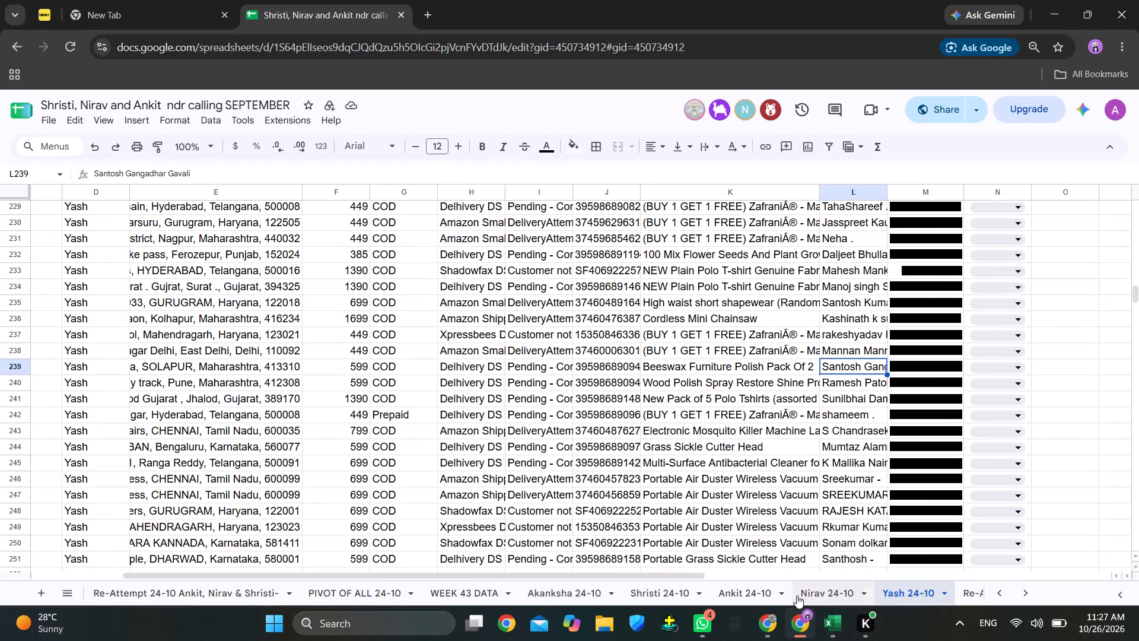
# Review the agents' 26-10 sheets for Akanksha, Shristi, Ankit and Yash, checking how far their remarks are filled in.
pyautogui.hscroll(7, 619, 592)
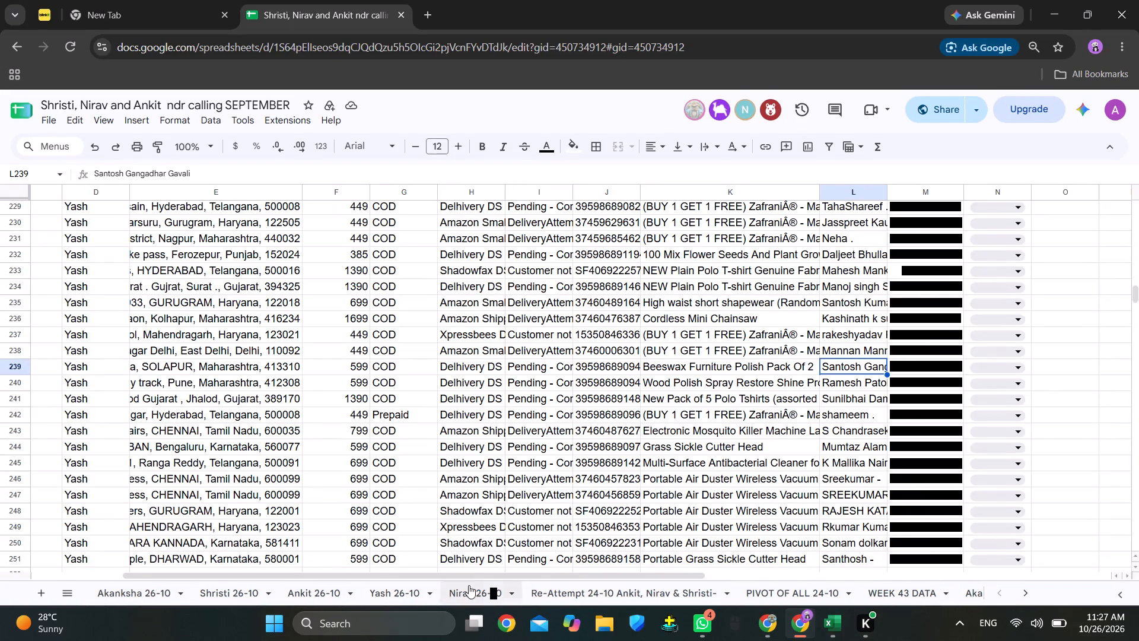
pyautogui.click(126, 596)
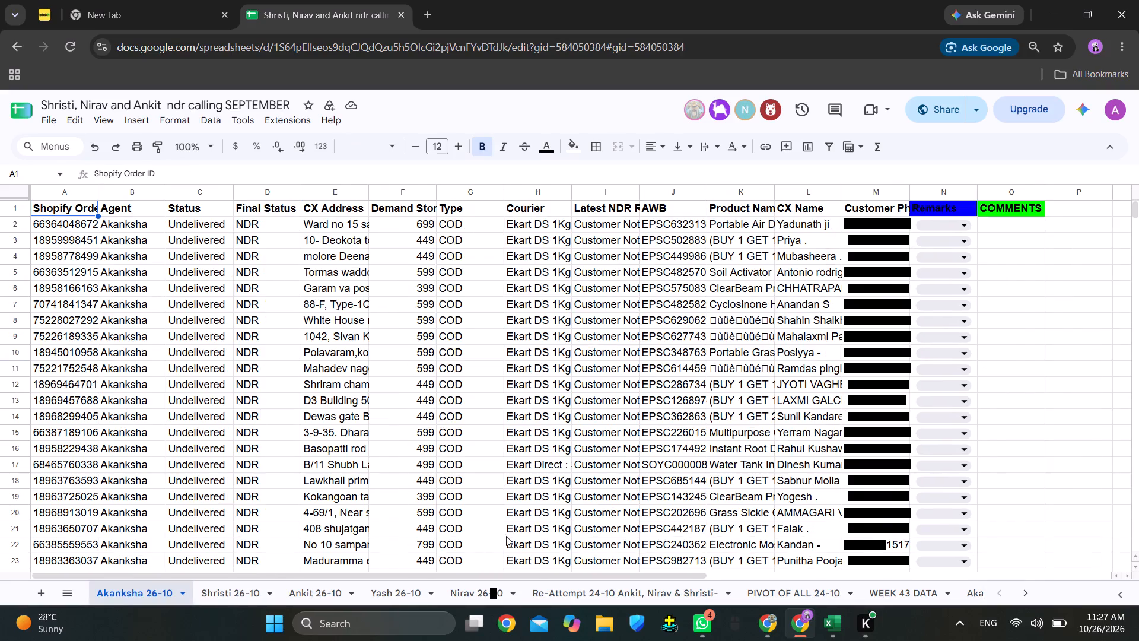
pyautogui.click(230, 603)
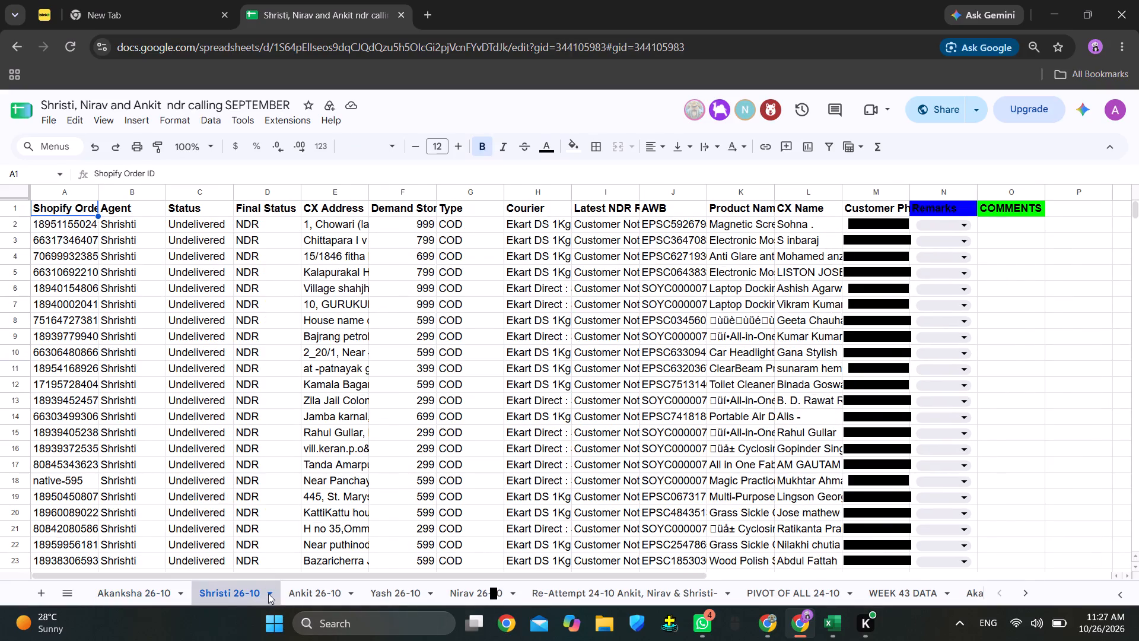
pyautogui.click(312, 592)
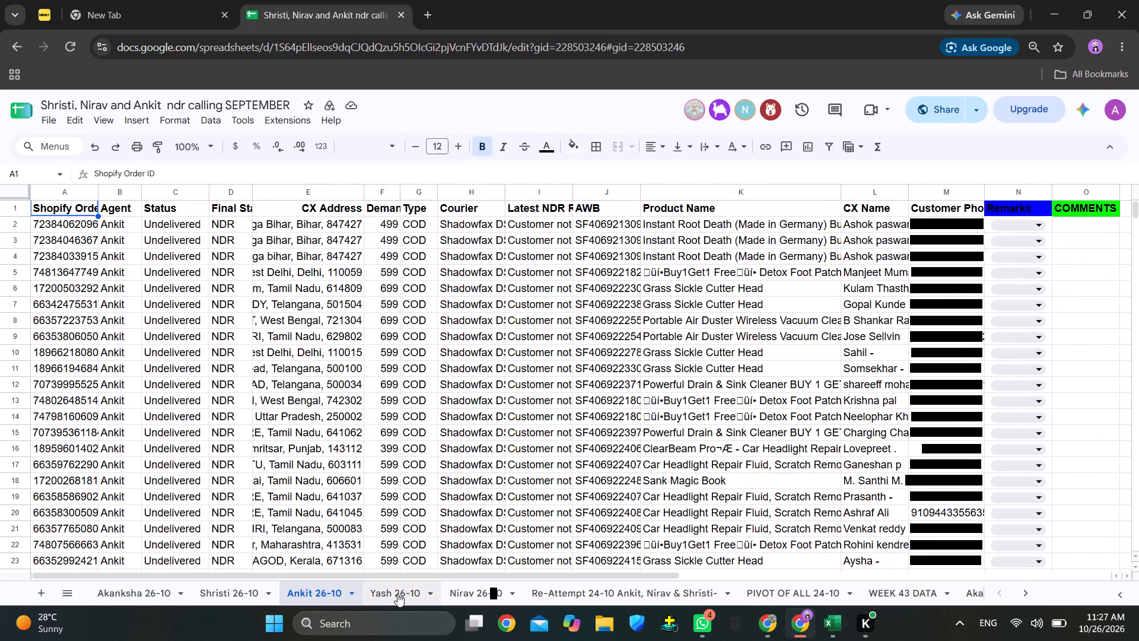
pyautogui.click(397, 594)
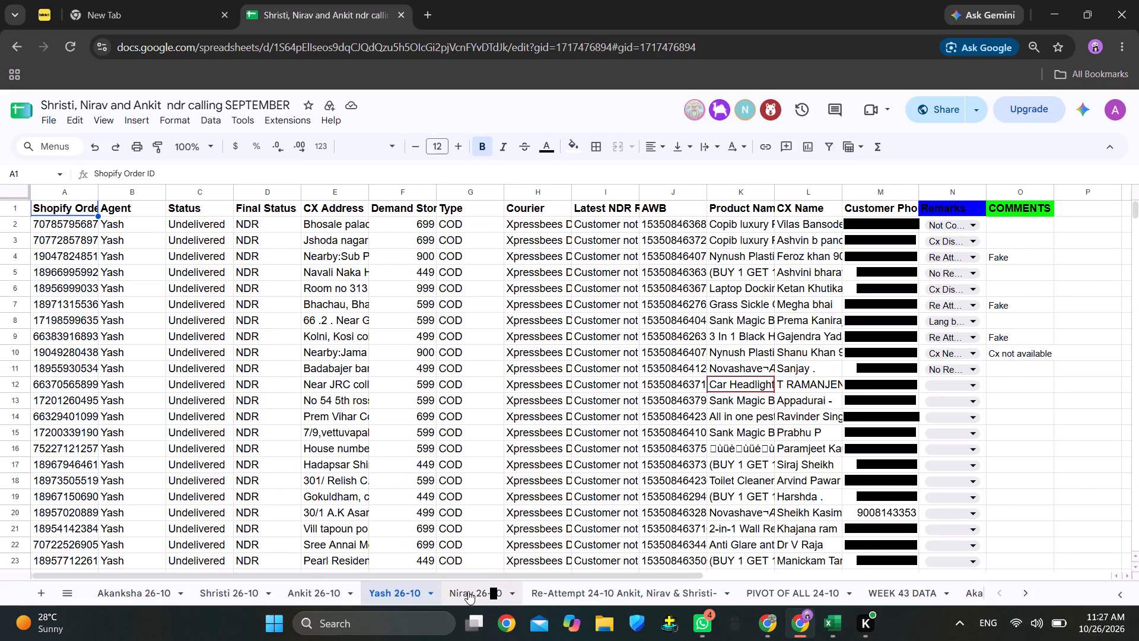
# Examine the Remarks column of the Nirav 26-10 sheet down to the rows where the entries stop.
pyautogui.click(468, 591)
pyautogui.hscroll(-3, 508, 577)
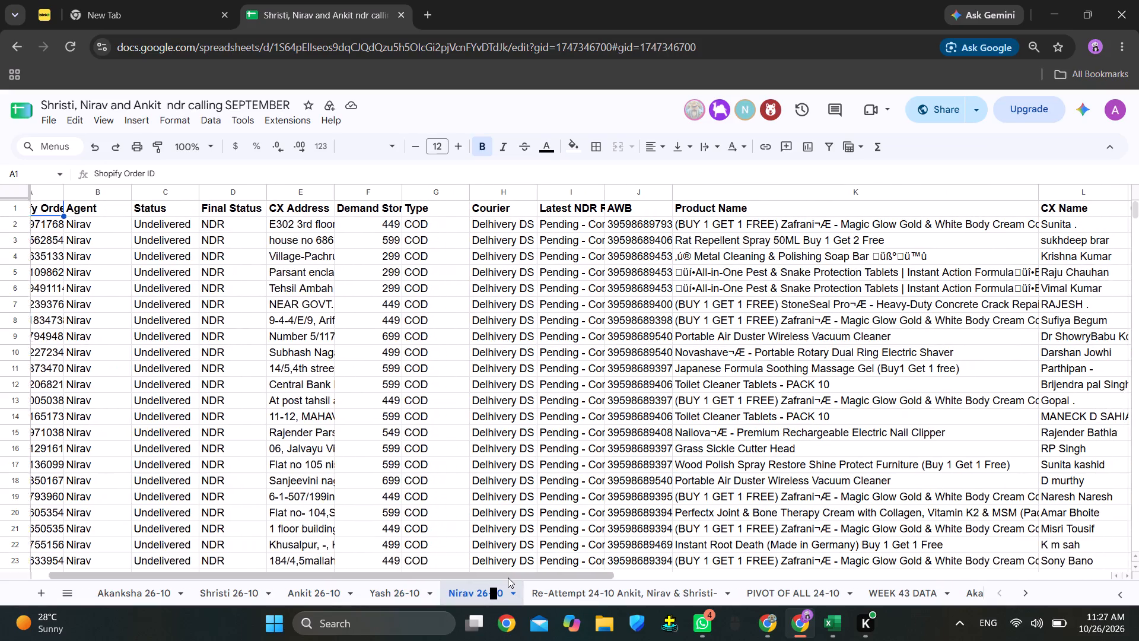
pyautogui.hscroll(-4, 508, 577)
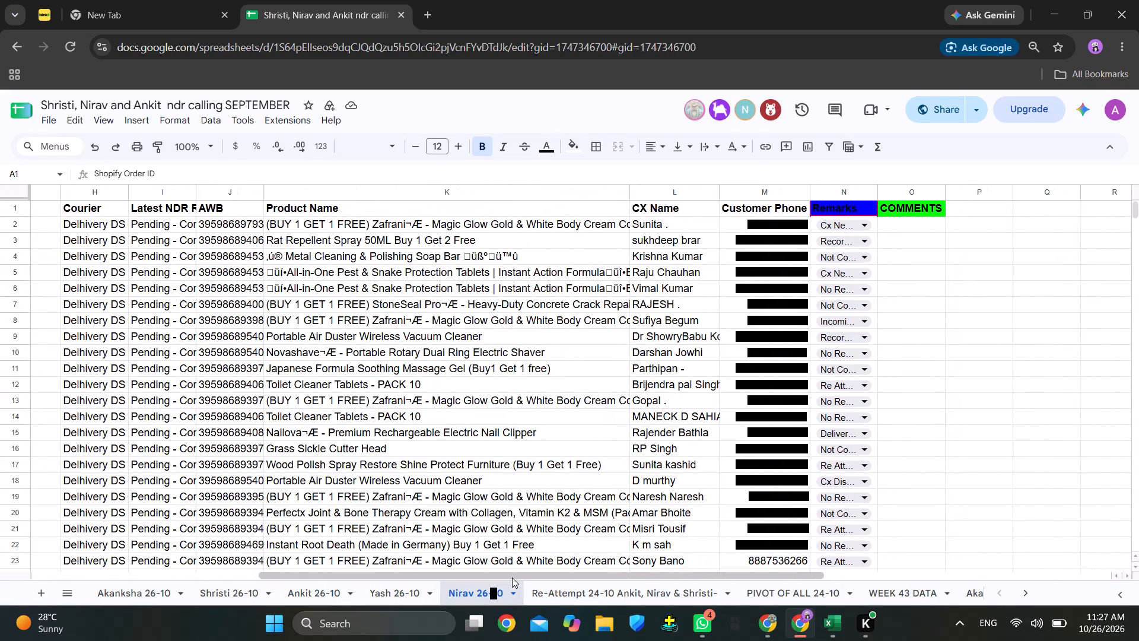
pyautogui.hscroll(-1, 512, 577)
pyautogui.scroll(-7, 873, 461)
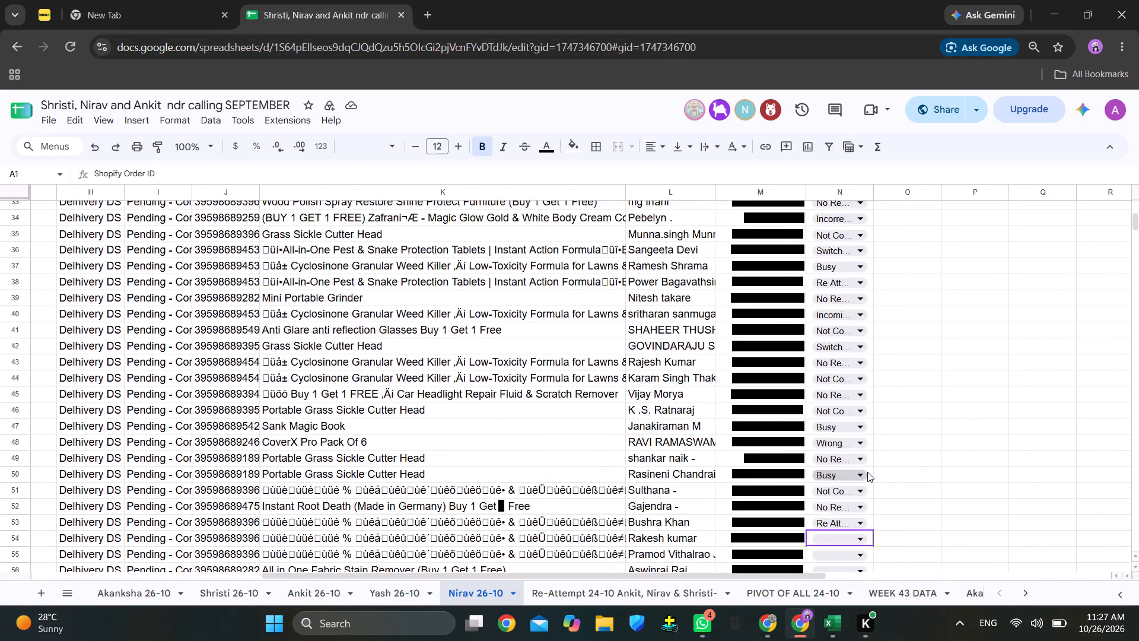
pyautogui.scroll(-2, 867, 472)
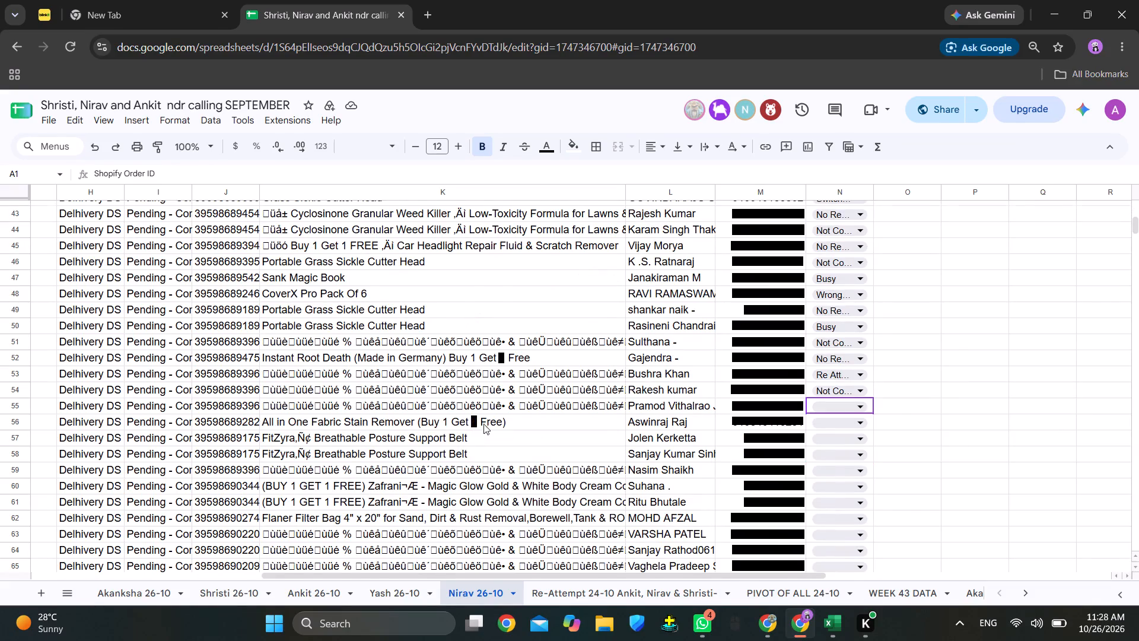
pyautogui.scroll(1, 483, 424)
pyautogui.scroll(-2, 483, 424)
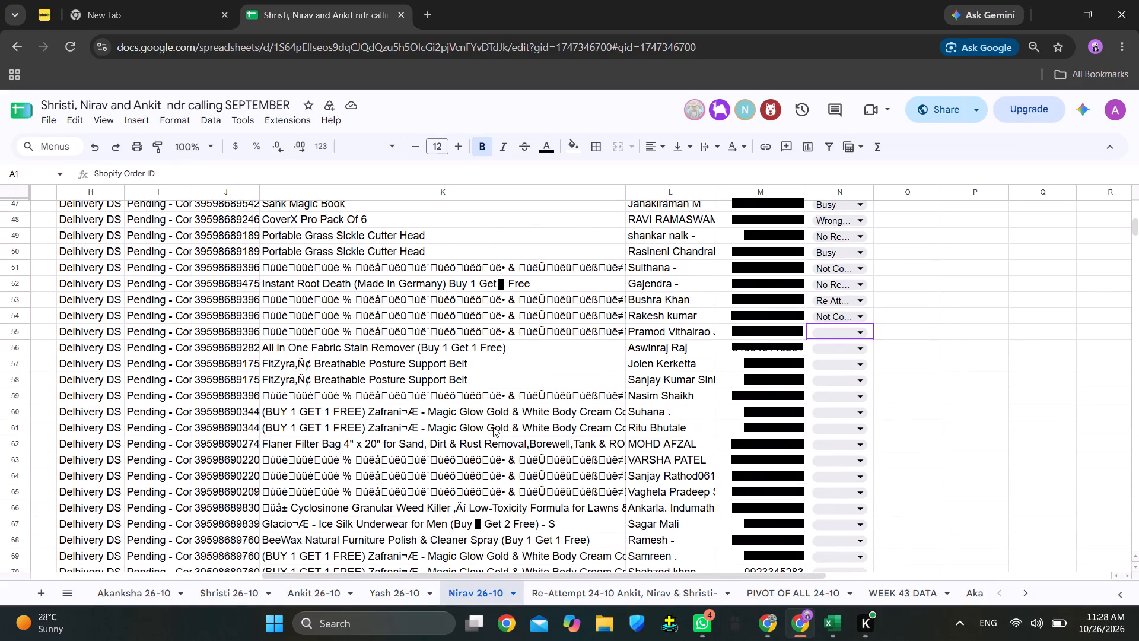
# Open the Shristi 26-10 sheet again.
pyautogui.click(230, 594)
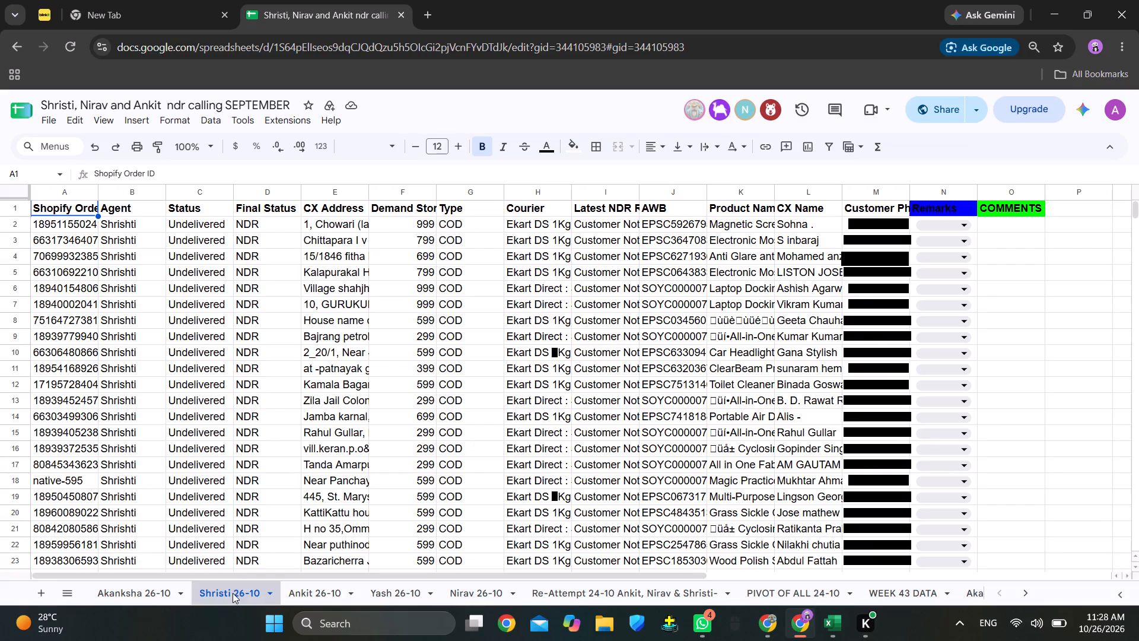
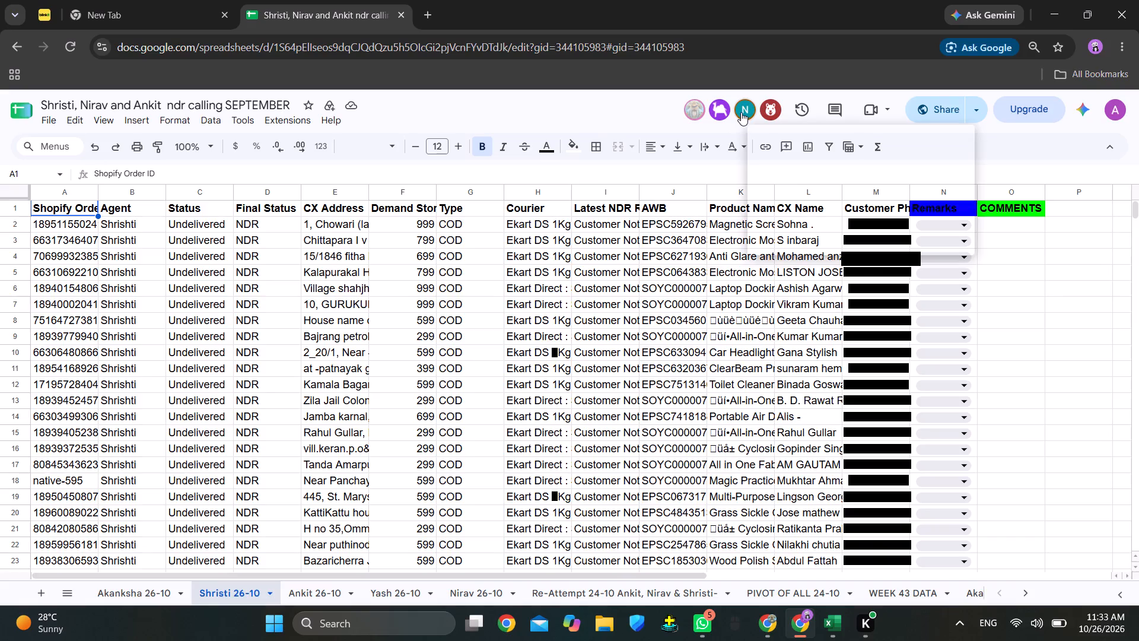
# Recheck the remarks filled in on the Yash 26-10 and Nirav 26-10 sheets.
pyautogui.click(386, 600)
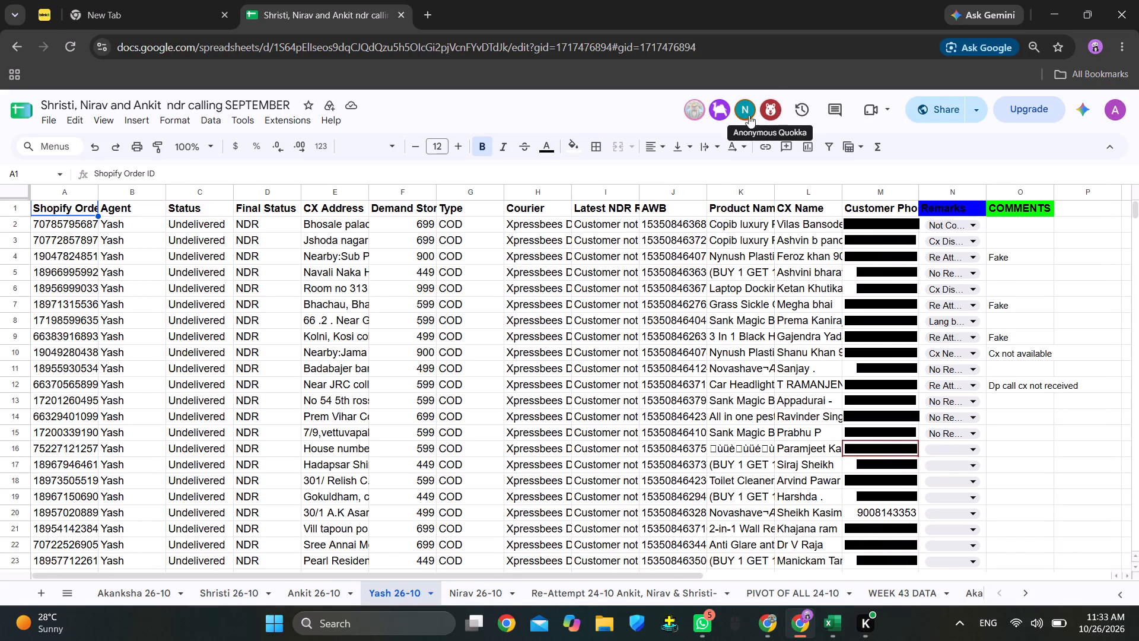
pyautogui.click(492, 604)
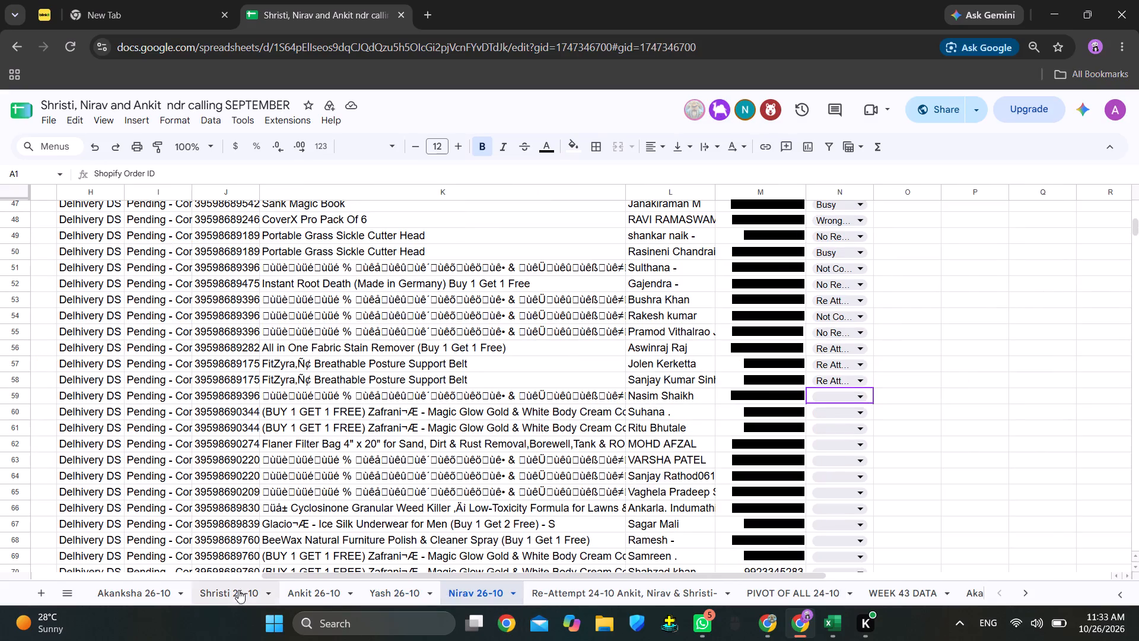
# Look through the Remarks column of the Shristi 26-10 sheet down to the Delhivery orders from row 141 onward.
pyautogui.click(233, 597)
pyautogui.scroll(-2, 905, 318)
pyautogui.scroll(2, 906, 319)
pyautogui.scroll(-1, 906, 319)
pyautogui.scroll(1, 906, 319)
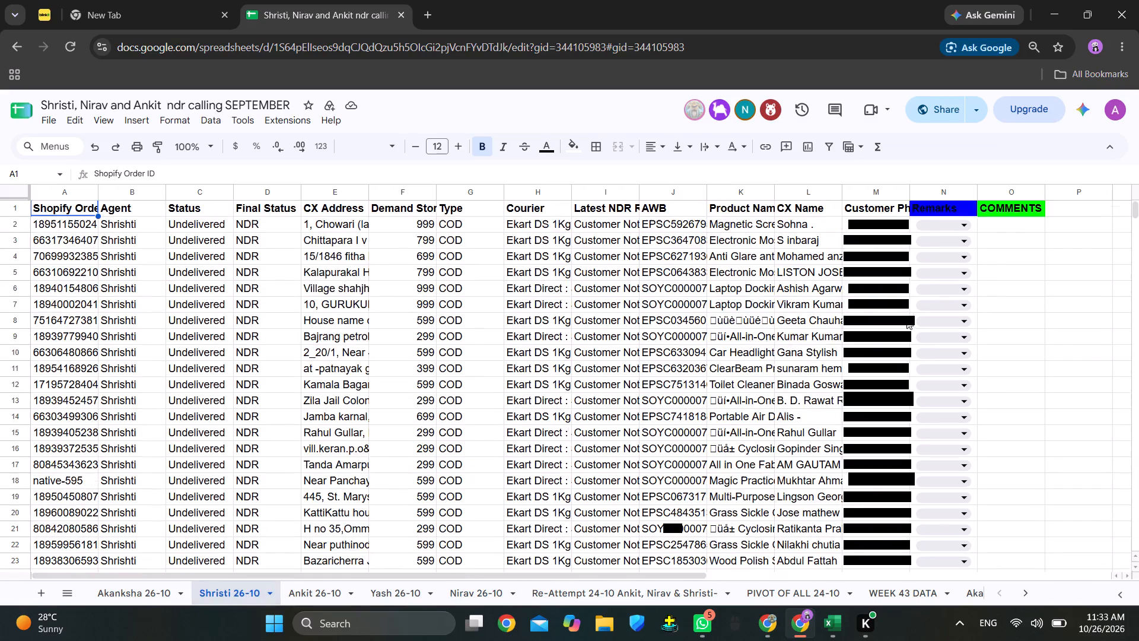
pyautogui.scroll(-8, 918, 321)
pyautogui.scroll(1, 905, 340)
pyautogui.scroll(-1, 905, 341)
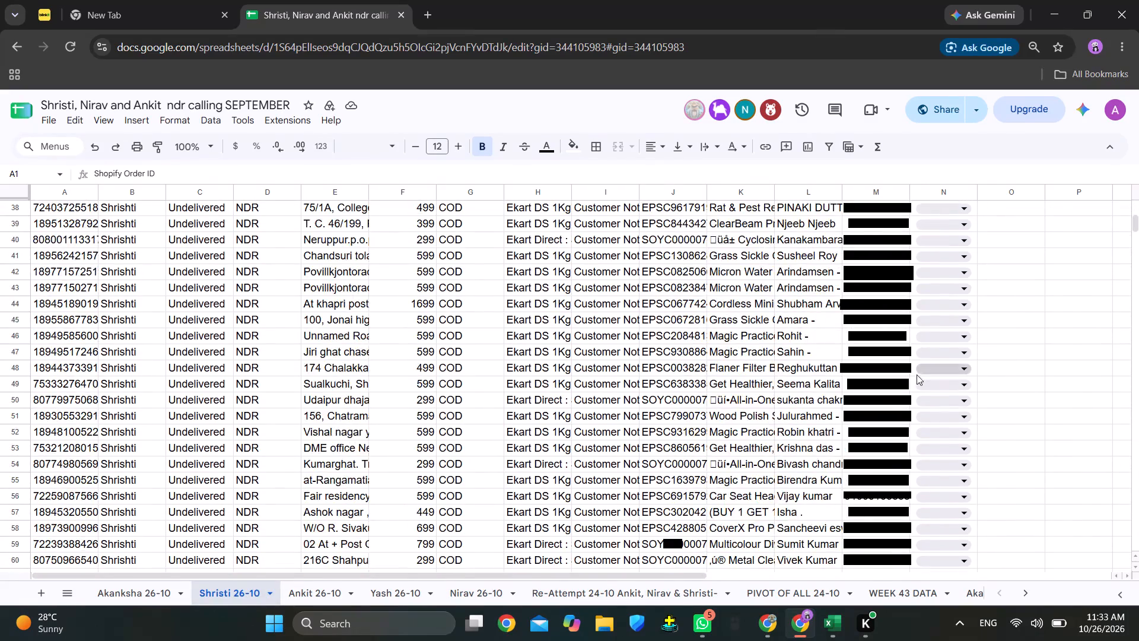
pyautogui.scroll(-6, 917, 375)
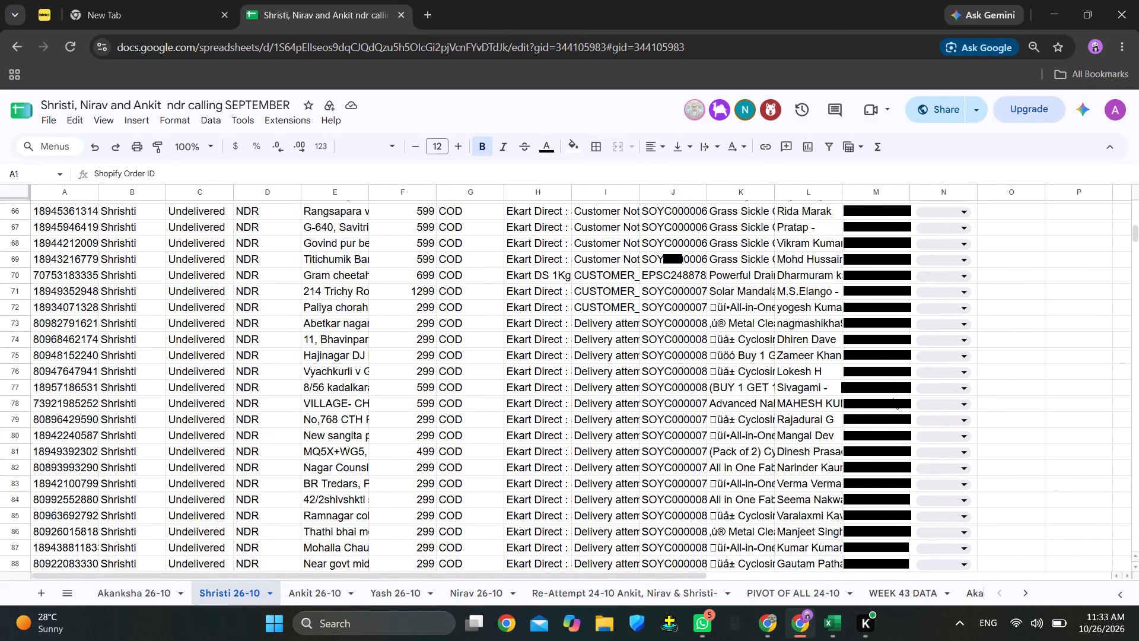
pyautogui.scroll(-14, 893, 398)
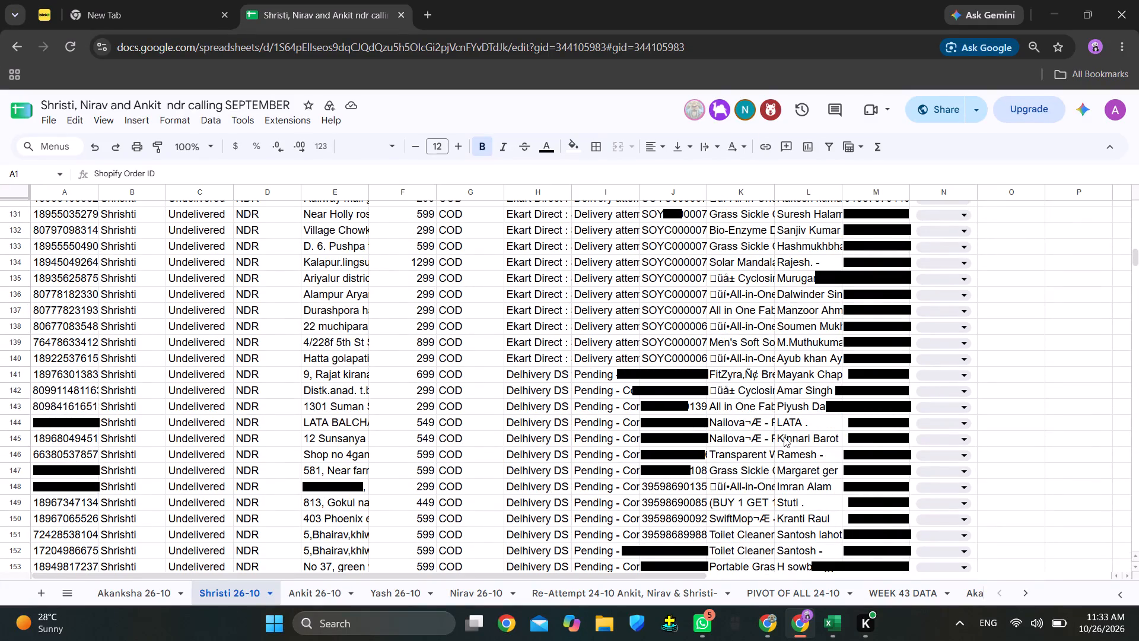
pyautogui.scroll(-1, 783, 440)
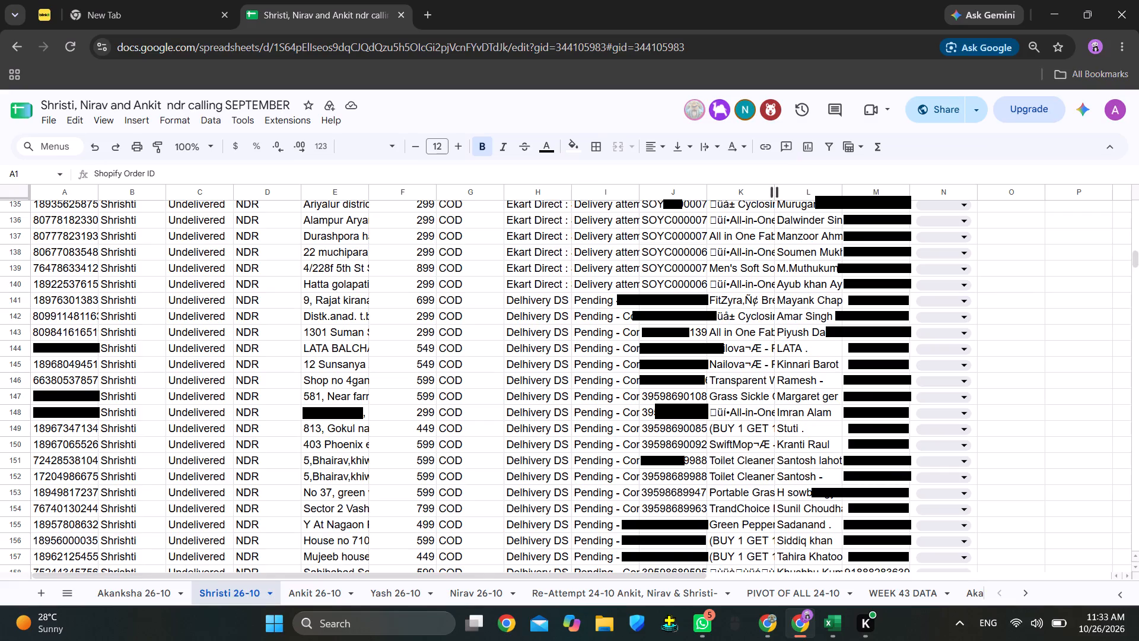
# On the Shristi 26-10 sheet, widen product name column K and narrow columns G and F.
pyautogui.moveTo(775, 196); pyautogui.dragTo(902, 199)
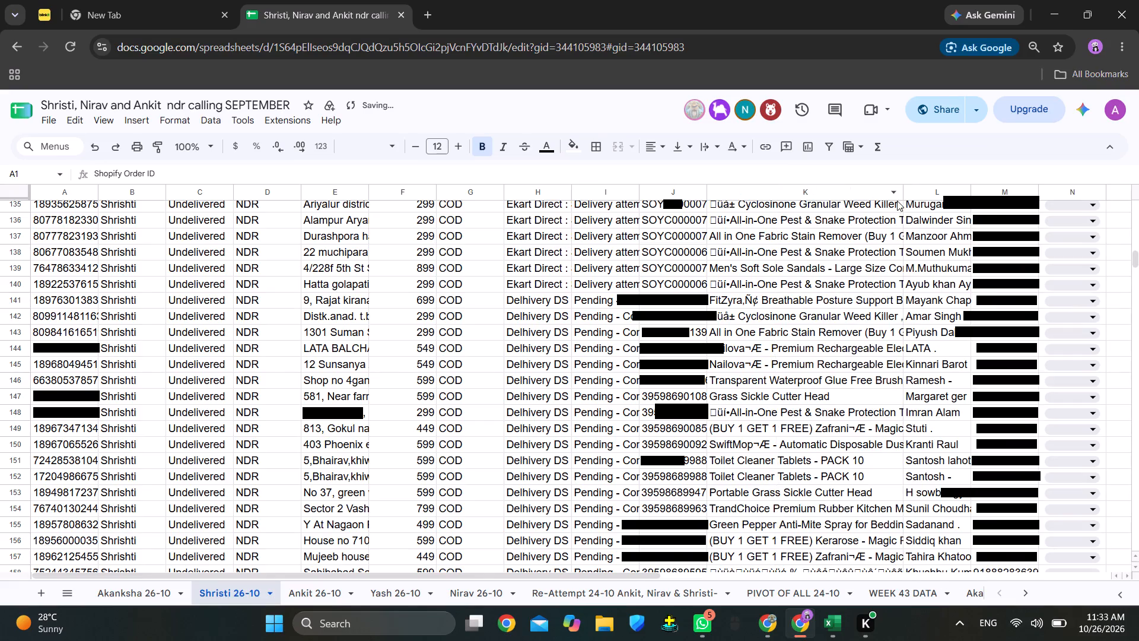
pyautogui.moveTo(489, 577); pyautogui.dragTo(542, 582)
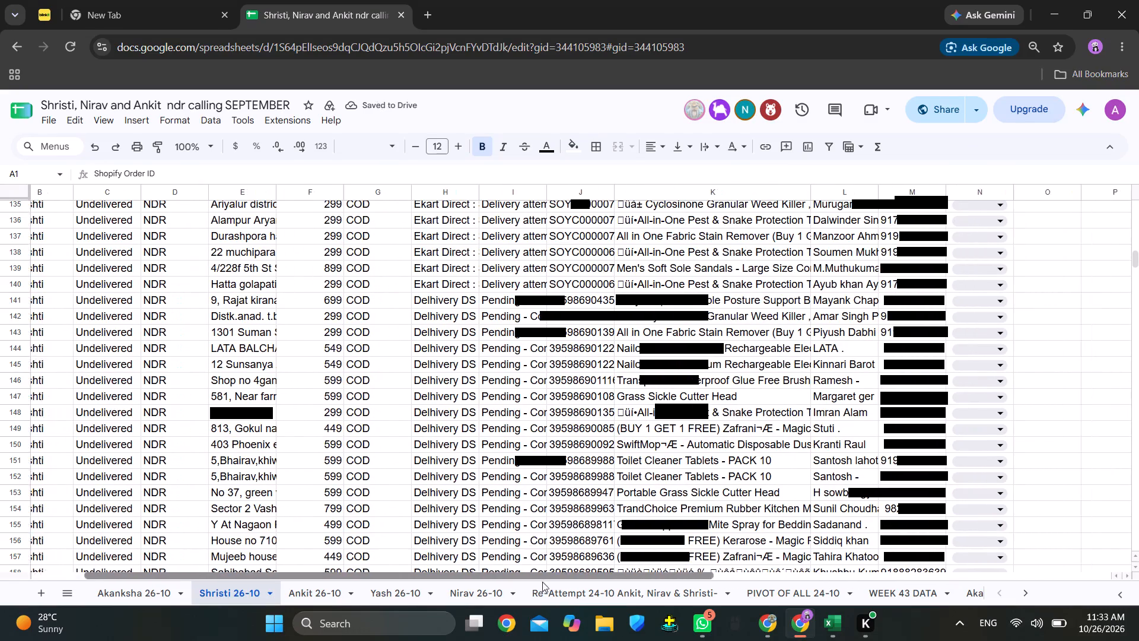
pyautogui.moveTo(542, 582); pyautogui.dragTo(564, 593)
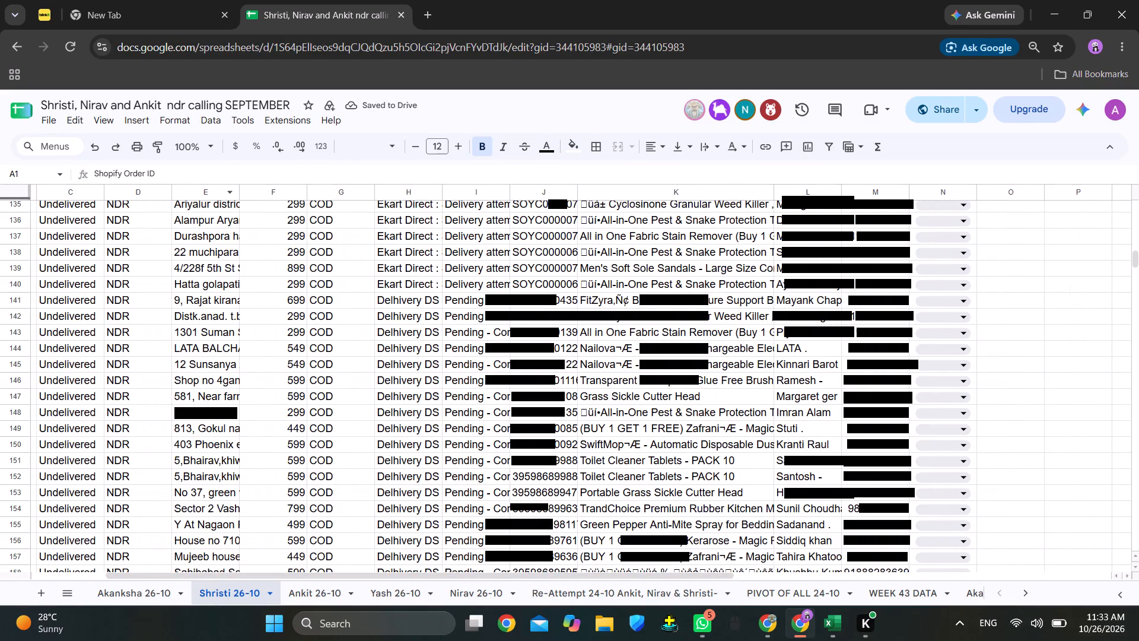
pyautogui.moveTo(374, 191); pyautogui.dragTo(347, 192)
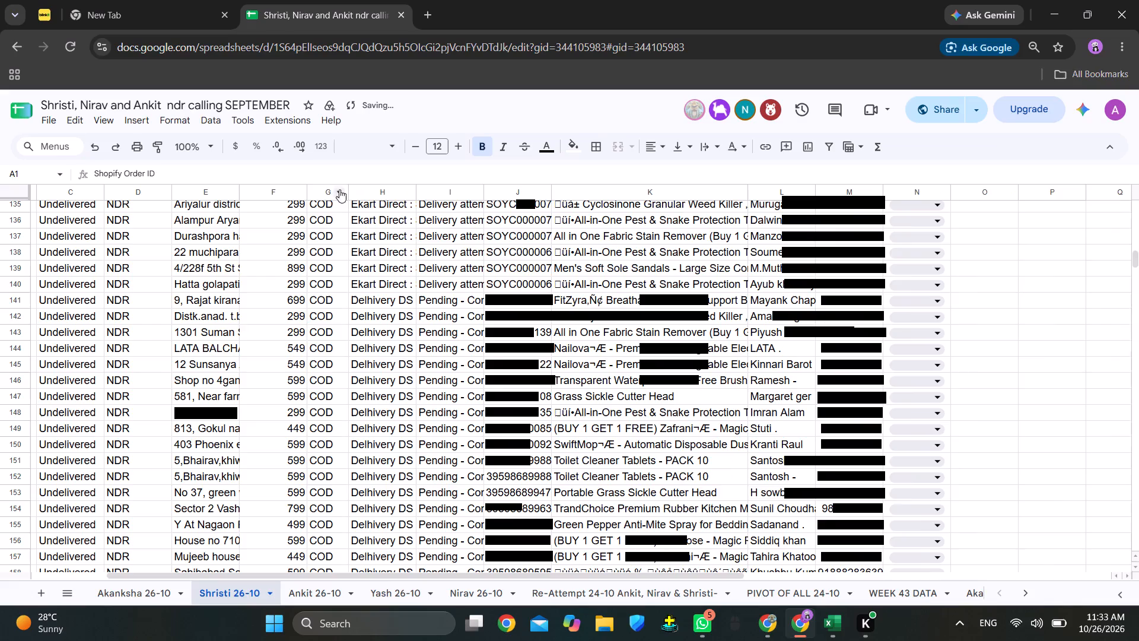
pyautogui.moveTo(308, 186); pyautogui.dragTo(285, 191)
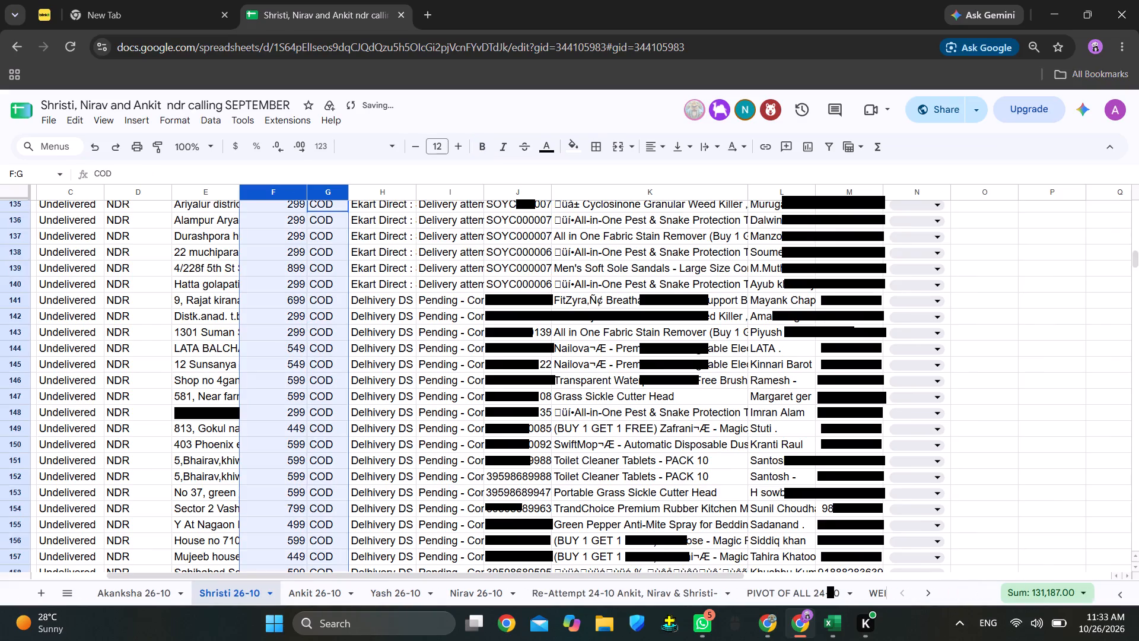
pyautogui.moveTo(308, 195); pyautogui.dragTo(278, 195)
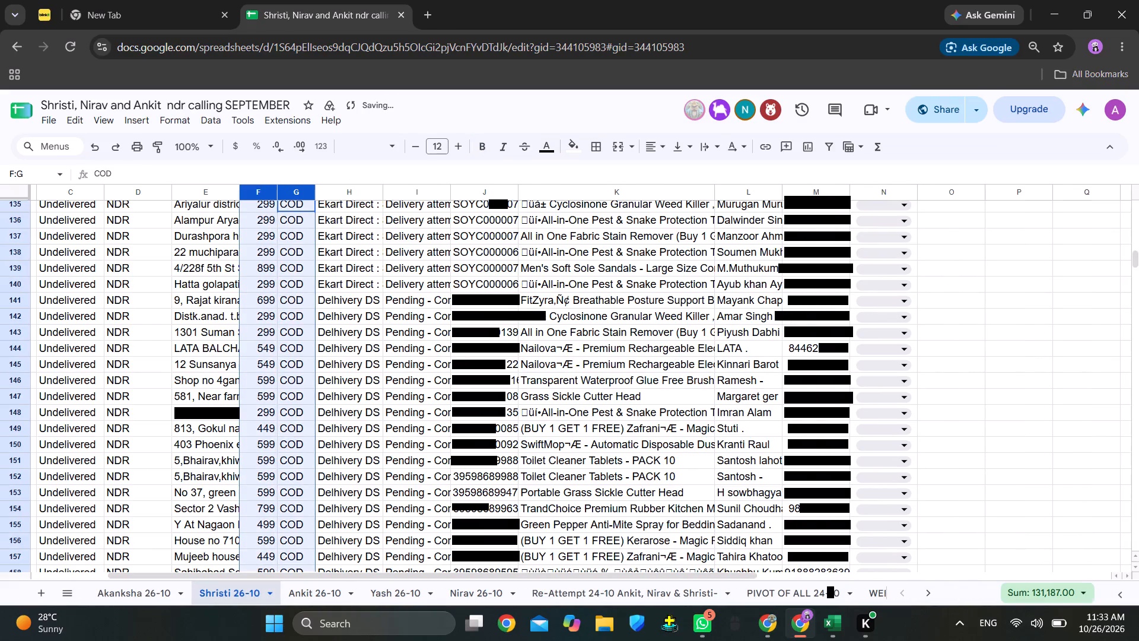
# Right-align the CX Address column E and widen it to show the state and pincode.
pyautogui.click(203, 186)
pyautogui.click(656, 146)
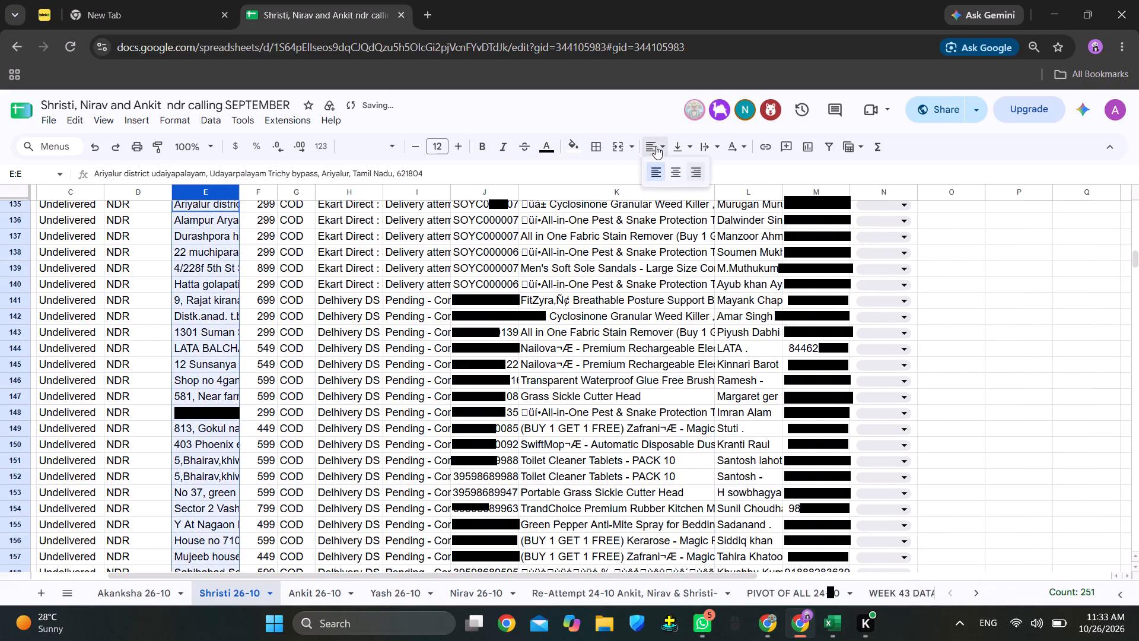
pyautogui.click(691, 172)
pyautogui.moveTo(240, 187); pyautogui.dragTo(244, 188)
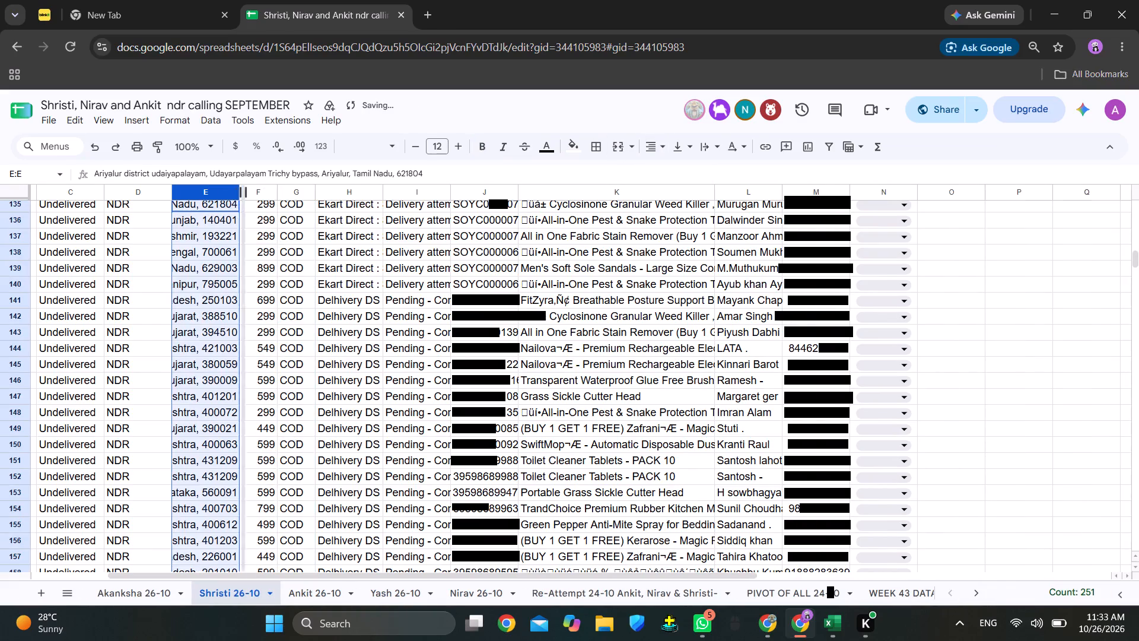
pyautogui.moveTo(244, 188); pyautogui.dragTo(282, 195)
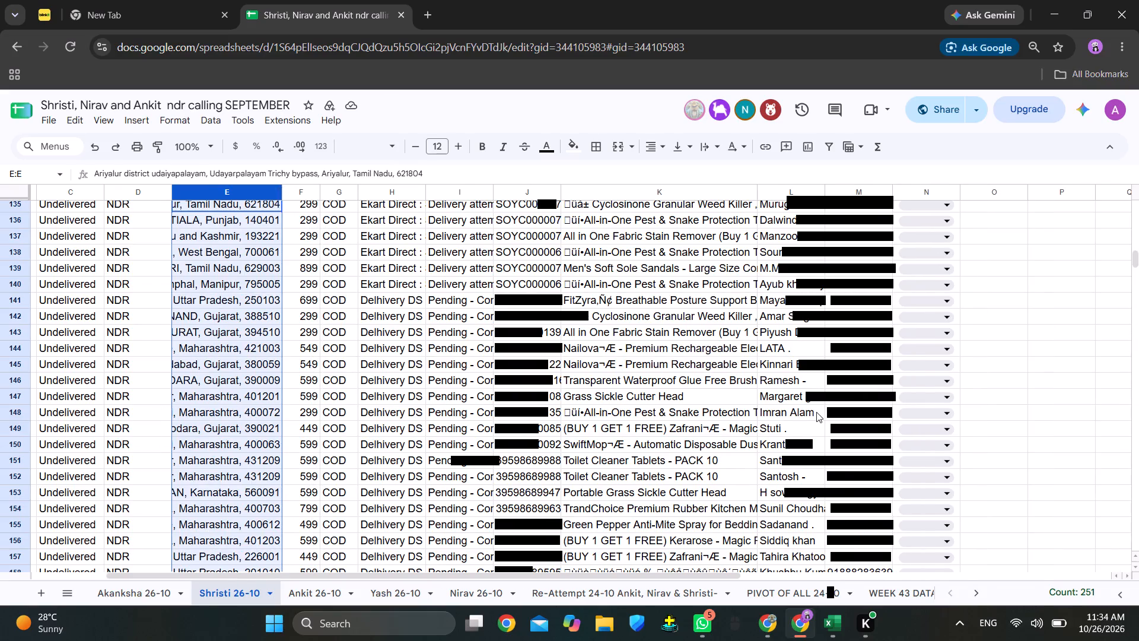
# Set the remark for the order in row 148 to Cx Disconnected.
pyautogui.click(921, 415)
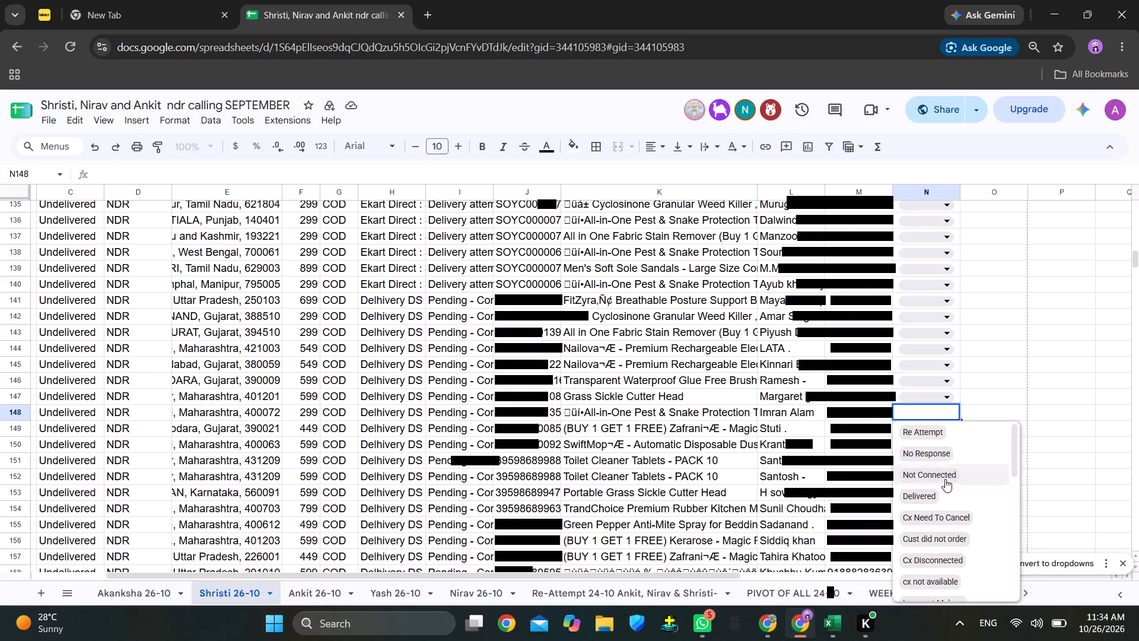
pyautogui.click(947, 562)
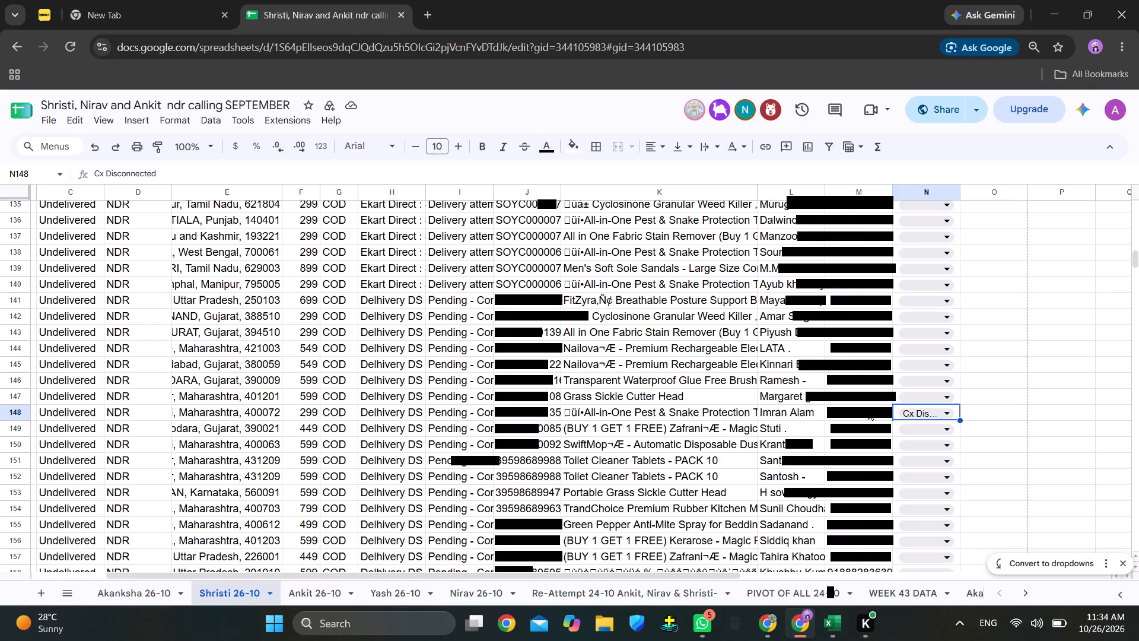
# Set the remark for the order in row 113 to No Response.
pyautogui.scroll(3, 868, 411)
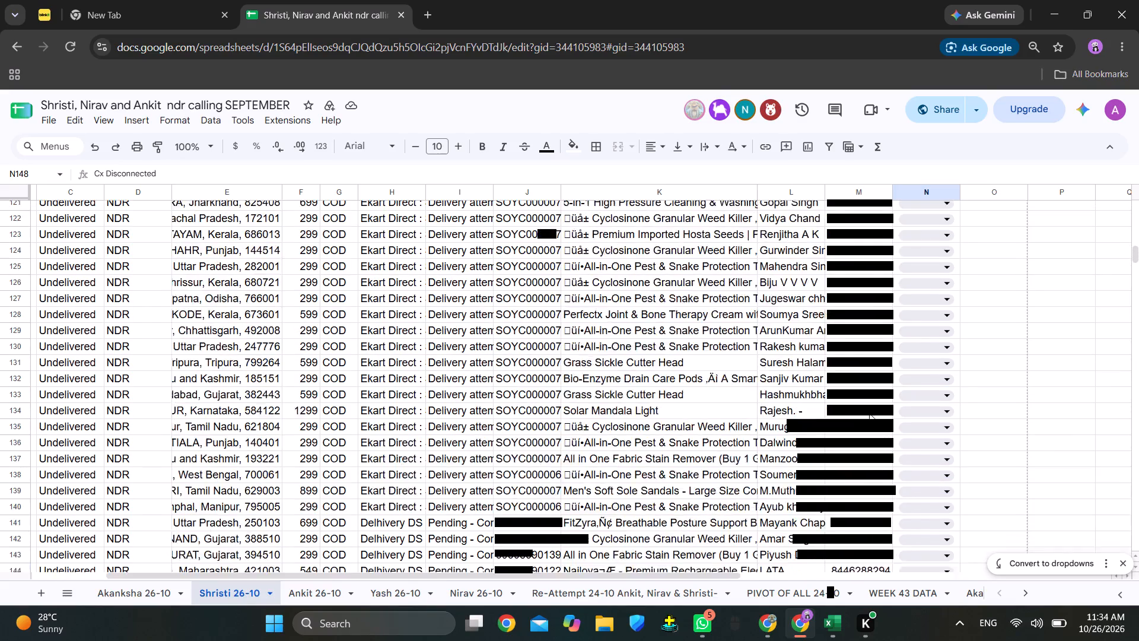
pyautogui.scroll(-1, 869, 413)
pyautogui.scroll(1, 870, 414)
pyautogui.scroll(-2, 870, 414)
pyautogui.scroll(3, 870, 414)
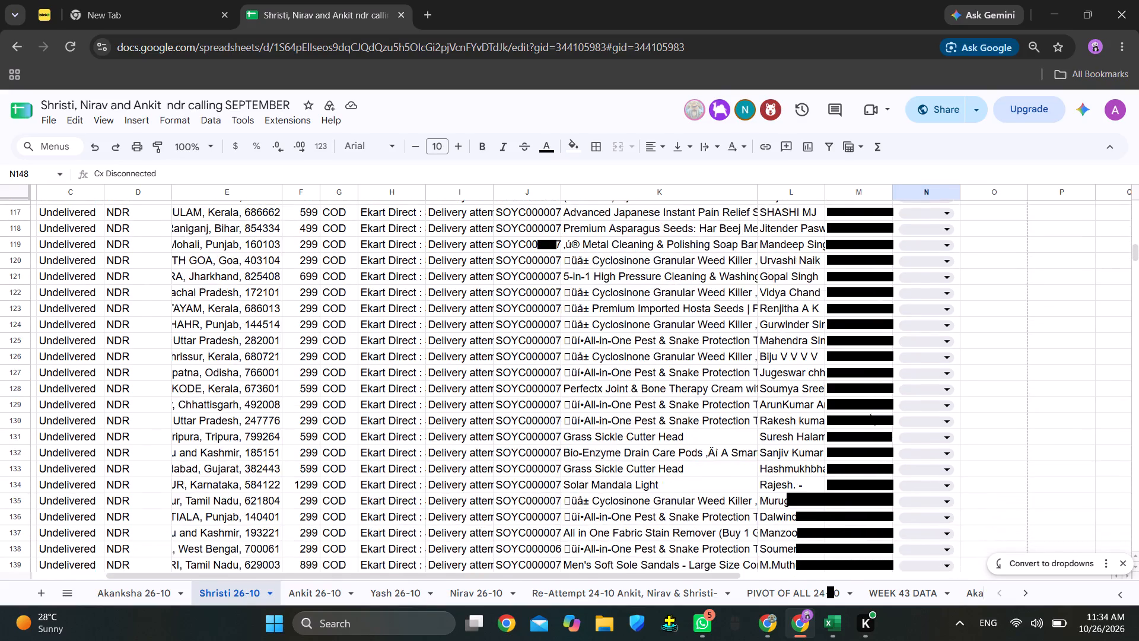
pyautogui.scroll(2, 870, 418)
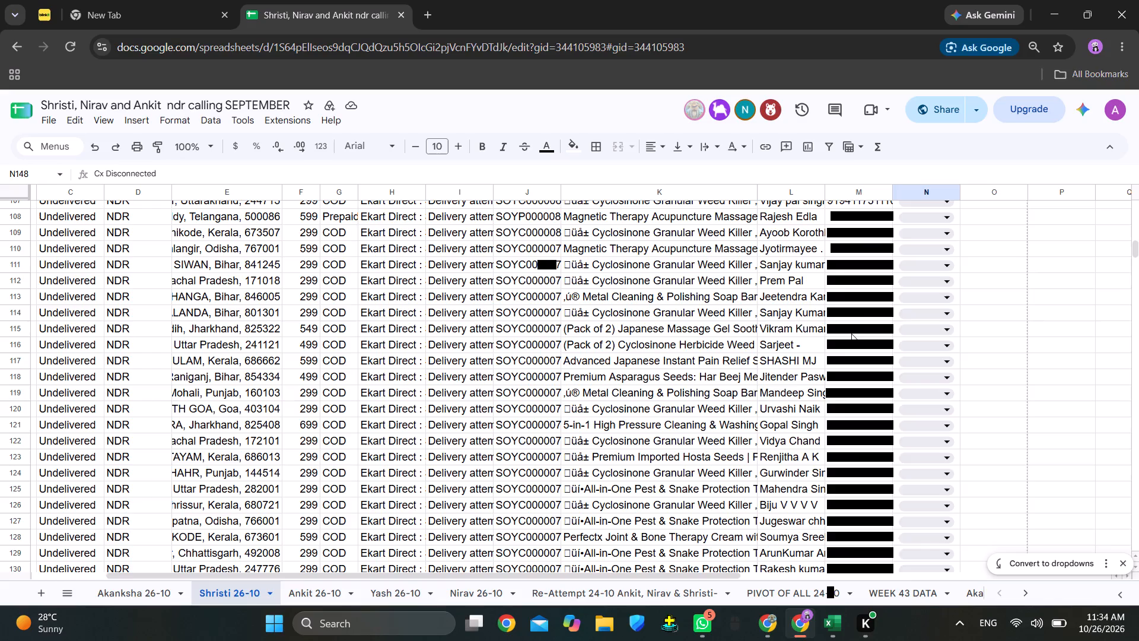
pyautogui.scroll(1, 854, 333)
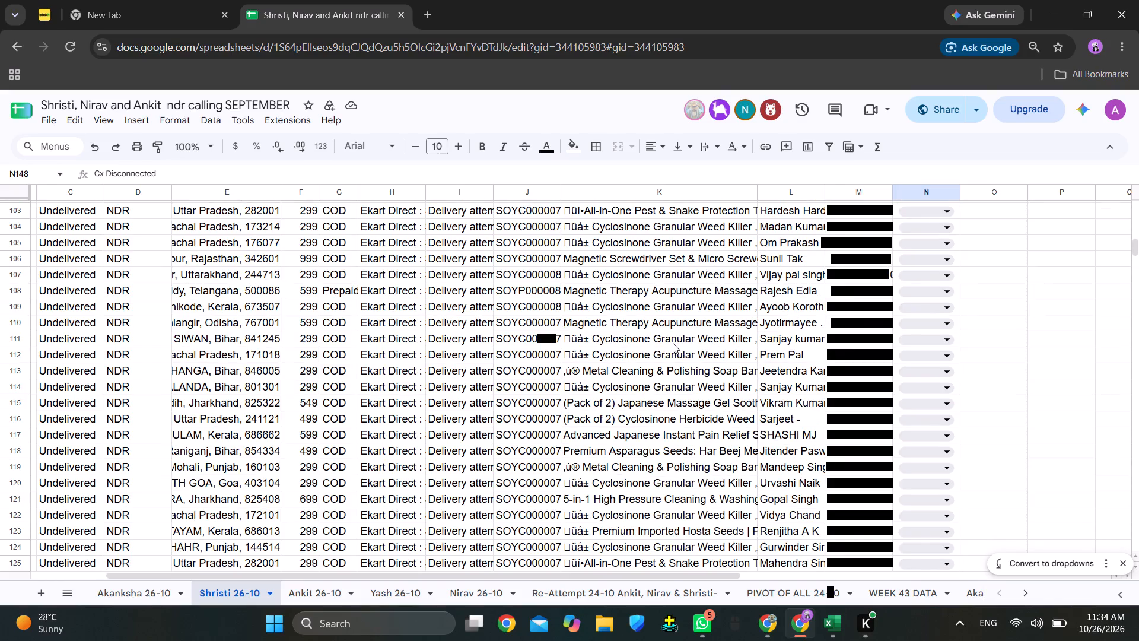
pyautogui.scroll(-1, 712, 371)
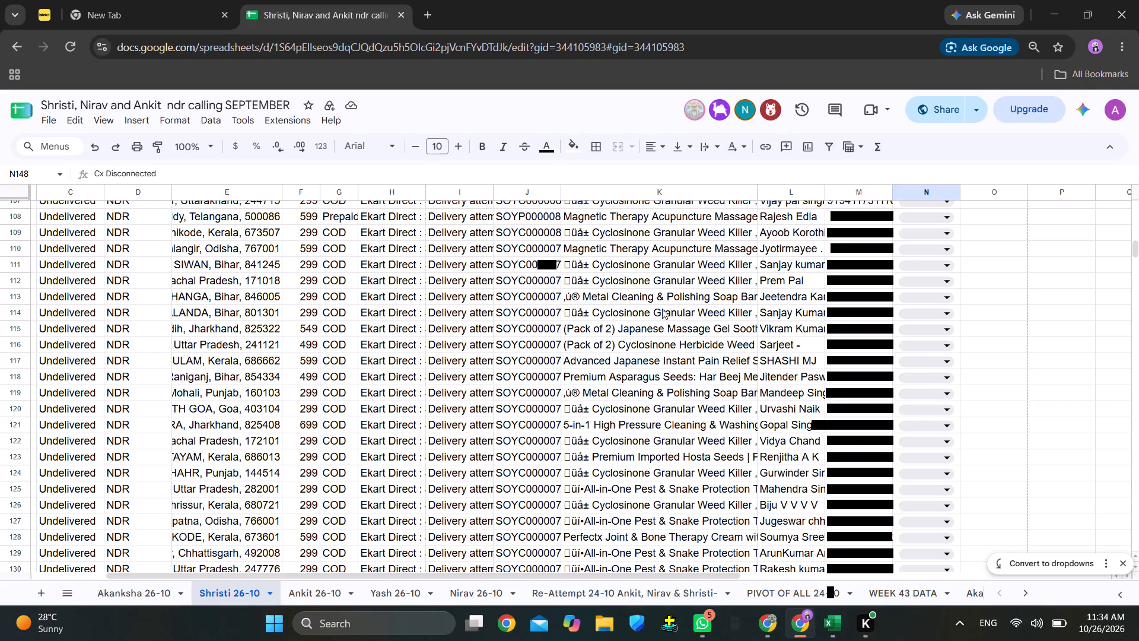
pyautogui.click(931, 299)
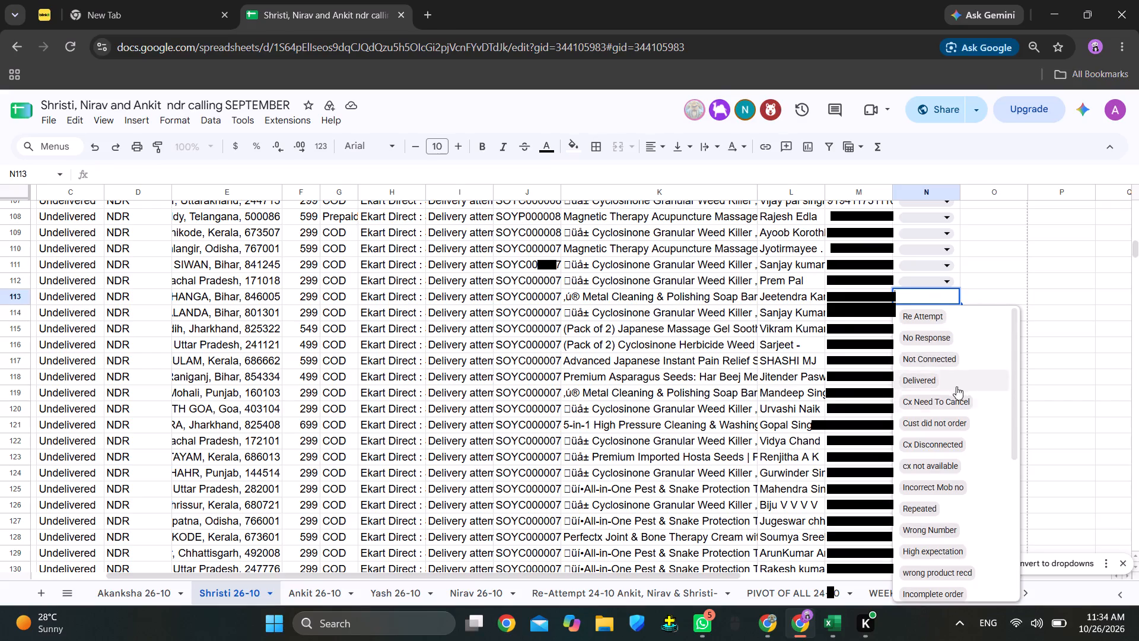
pyautogui.click(936, 339)
# Set the remark for the Grass Sickle Cutter Head order in row 147 to No Response.
pyautogui.scroll(-6, 944, 375)
pyautogui.scroll(2, 943, 385)
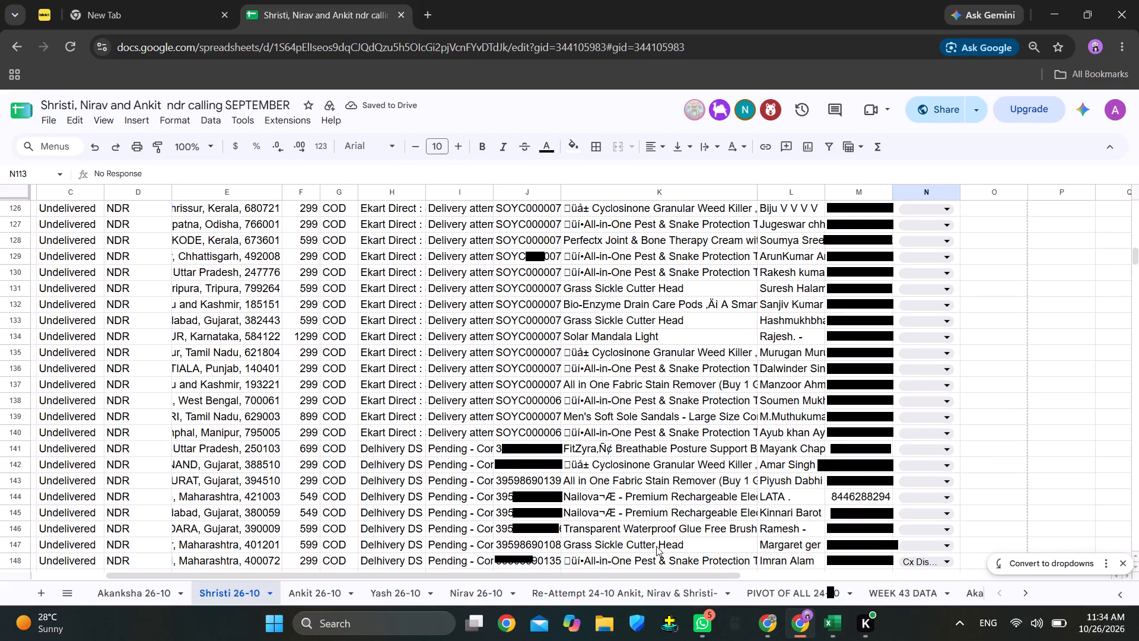
pyautogui.scroll(2, 917, 527)
pyautogui.scroll(-1, 917, 523)
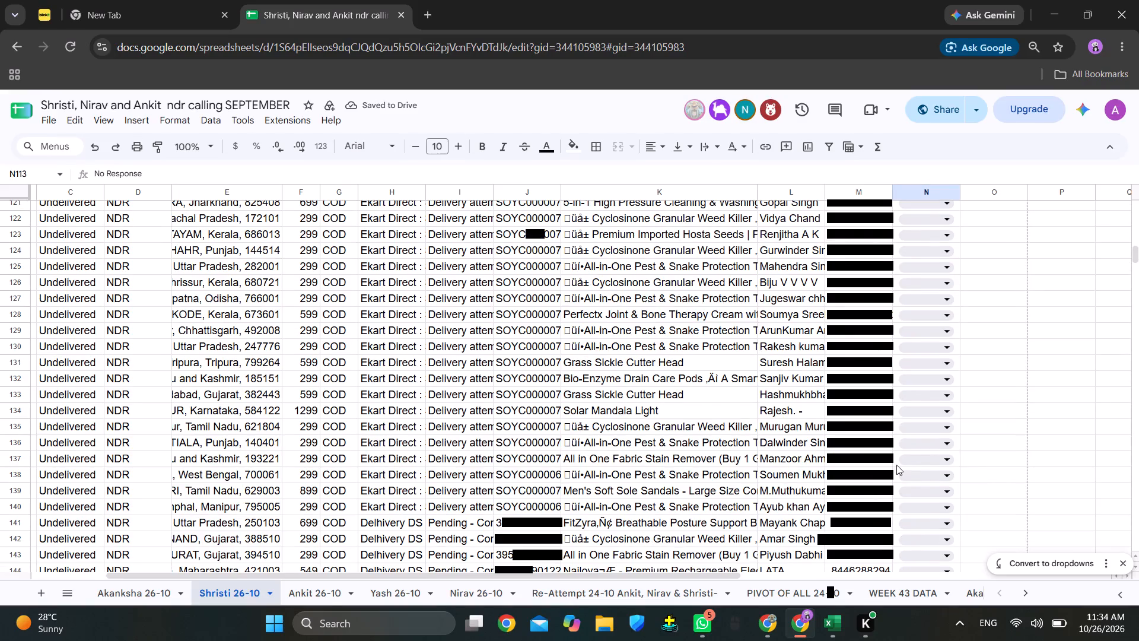
pyautogui.scroll(4, 896, 465)
pyautogui.scroll(-1, 897, 465)
pyautogui.scroll(1, 897, 465)
pyautogui.scroll(-3, 897, 467)
pyautogui.scroll(1, 899, 470)
pyautogui.scroll(-1, 899, 470)
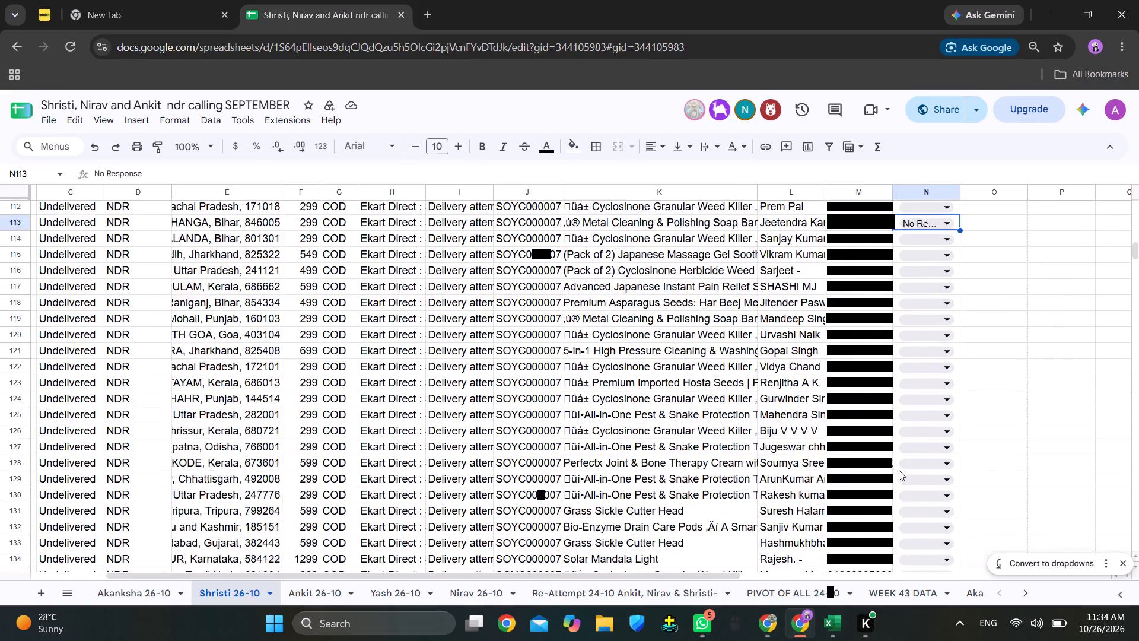
pyautogui.scroll(-4, 902, 469)
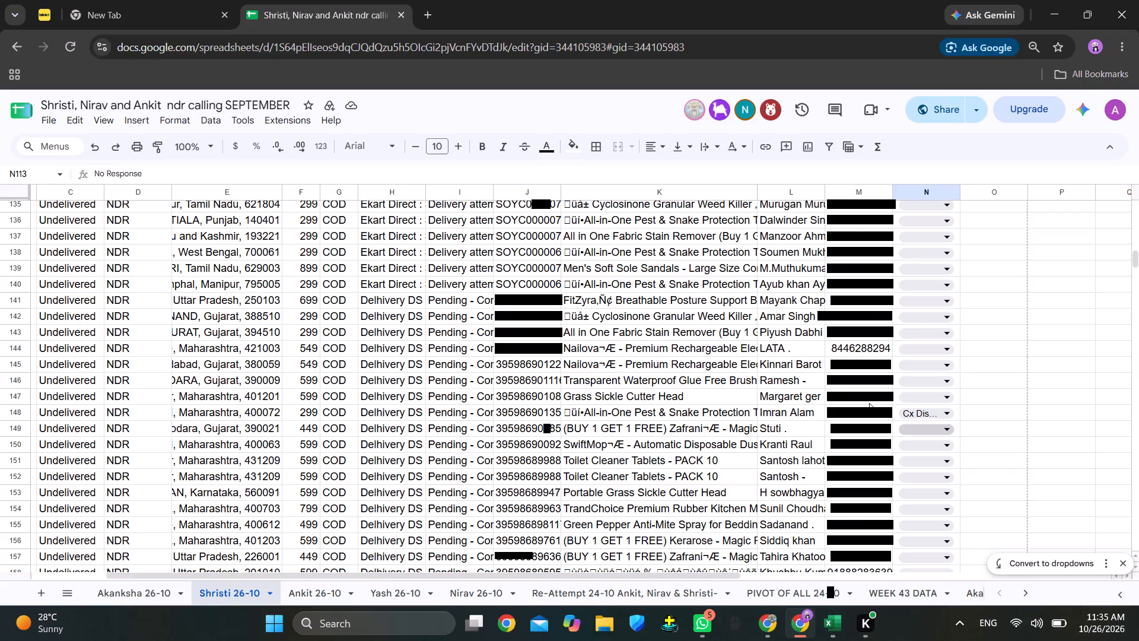
pyautogui.click(918, 396)
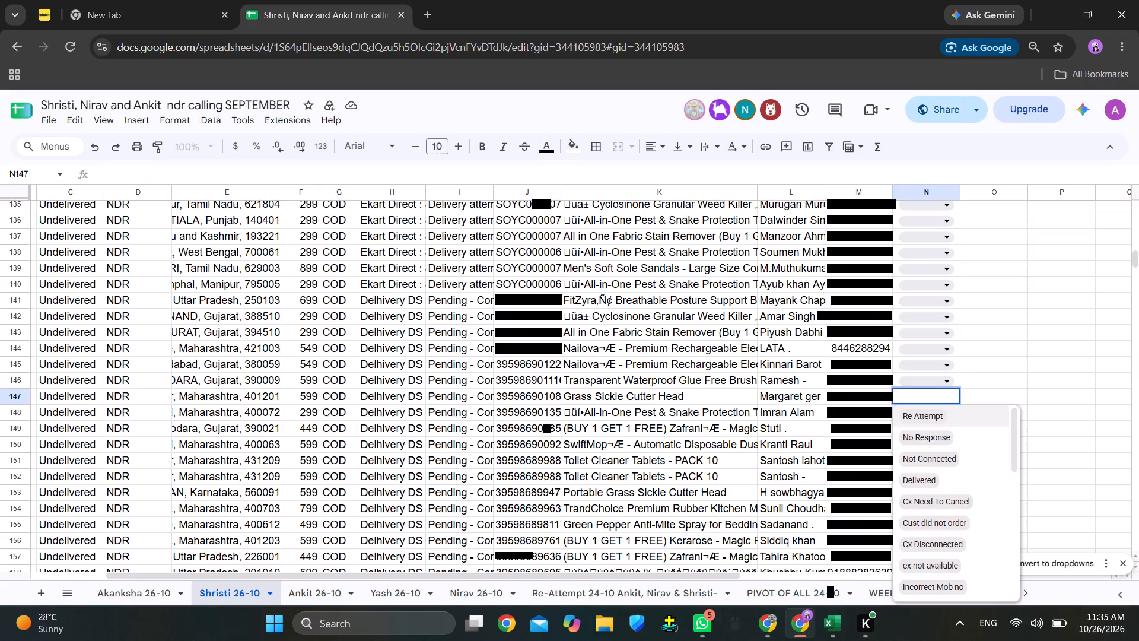
pyautogui.click(927, 434)
# Set the remark for the Cyclosinone Granular Weed Killer order in row 114 to Re Attempt.
pyautogui.scroll(-2, 966, 360)
pyautogui.scroll(2, 966, 360)
pyautogui.scroll(-2, 966, 361)
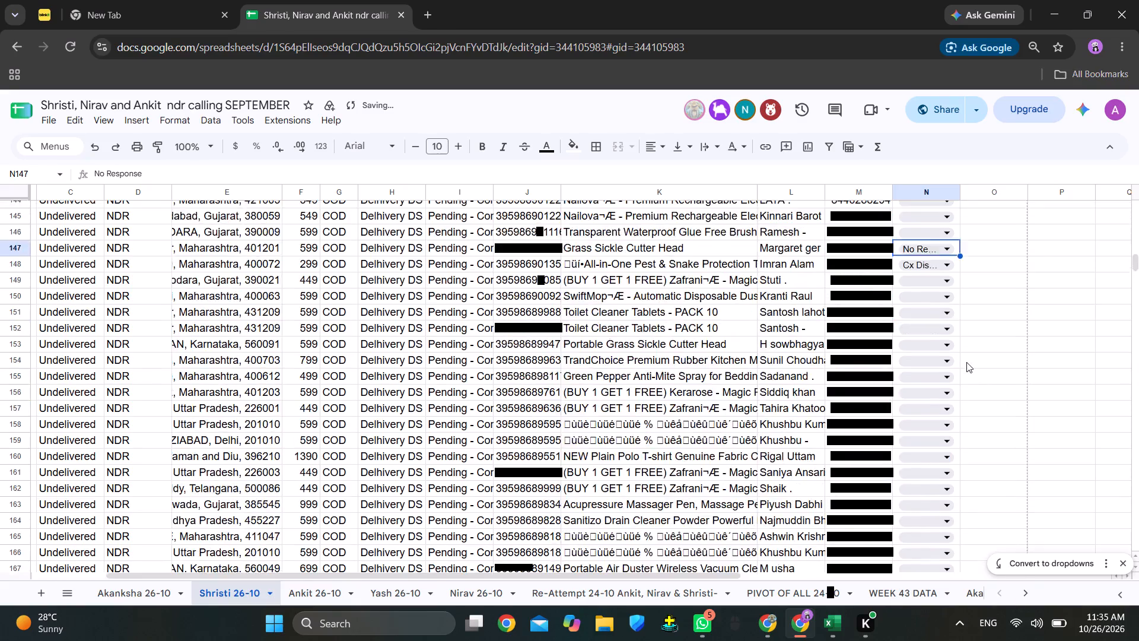
pyautogui.scroll(8, 966, 362)
pyautogui.scroll(-1, 966, 362)
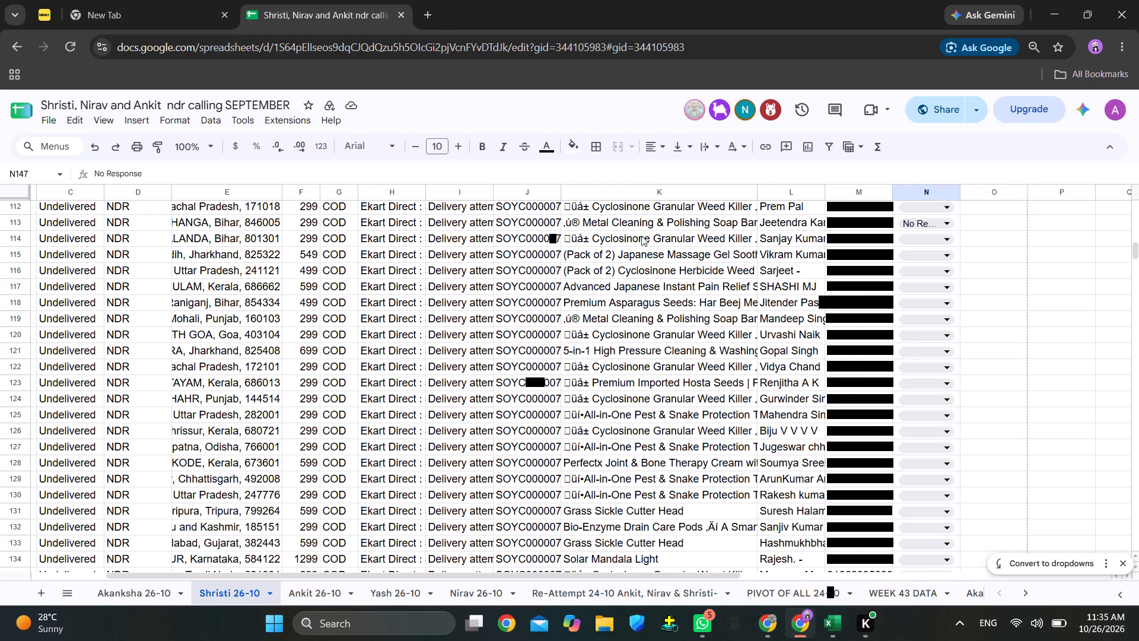
pyautogui.click(928, 243)
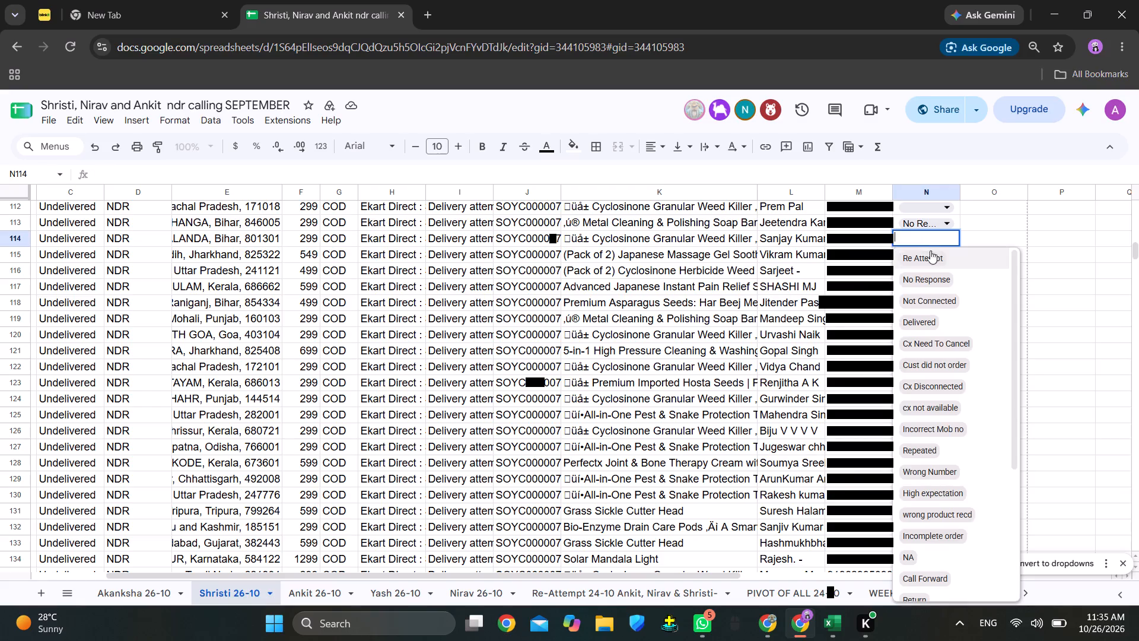
pyautogui.click(934, 257)
# Set the remark for the Transparent Waterproof Glue order in row 146 to Cx Need To Cancel.
pyautogui.scroll(-4, 946, 337)
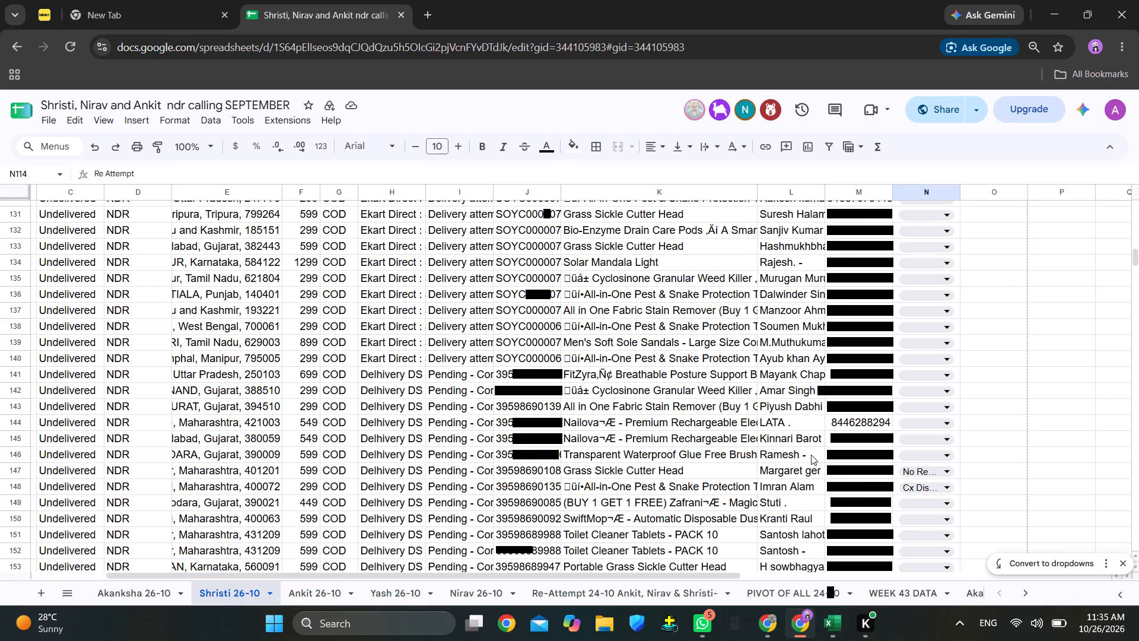
pyautogui.click(915, 456)
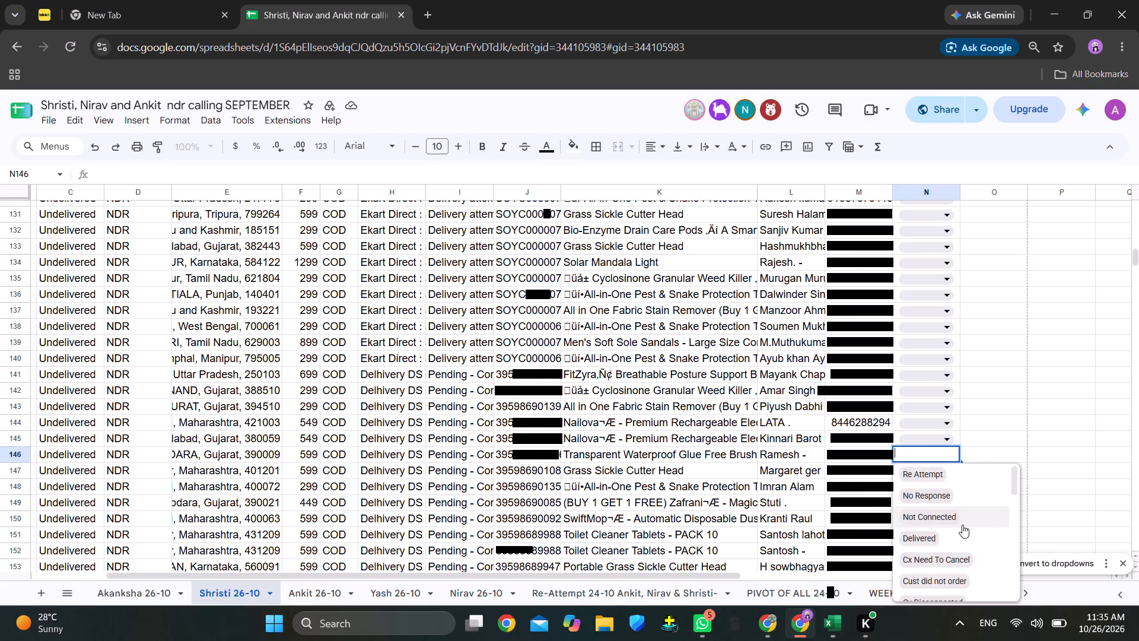
pyautogui.click(928, 559)
pyautogui.scroll(1, 859, 384)
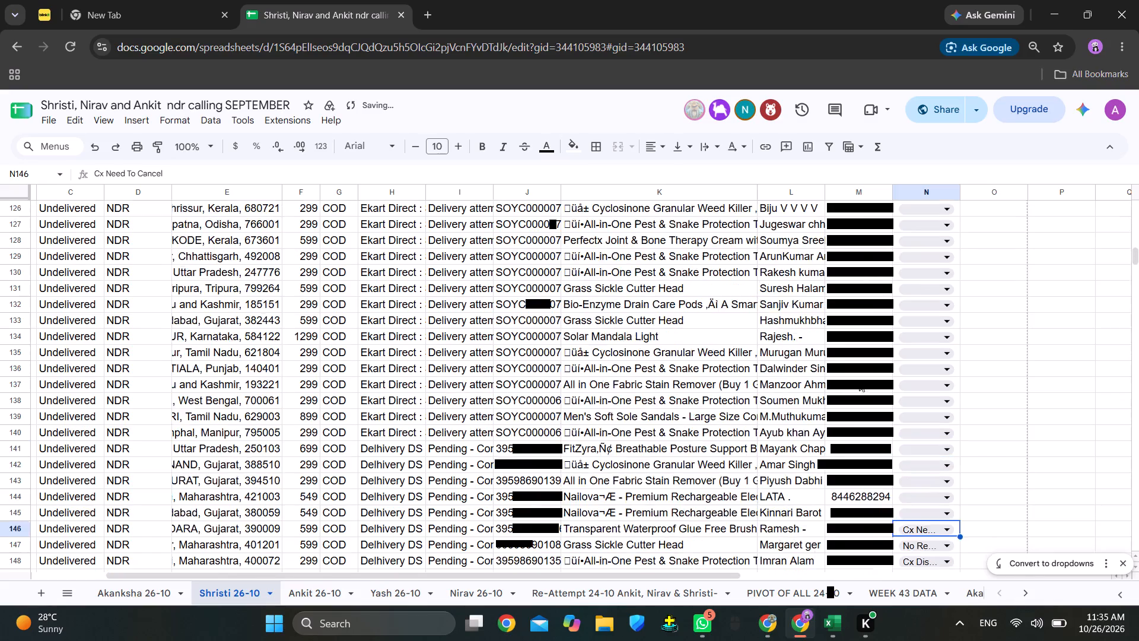
# Set the remark for the Japanese Massage Gel order in row 115 to Not Connected.
pyautogui.scroll(1, 859, 381)
pyautogui.scroll(-2, 854, 349)
pyautogui.scroll(6, 854, 349)
pyautogui.scroll(-2, 854, 349)
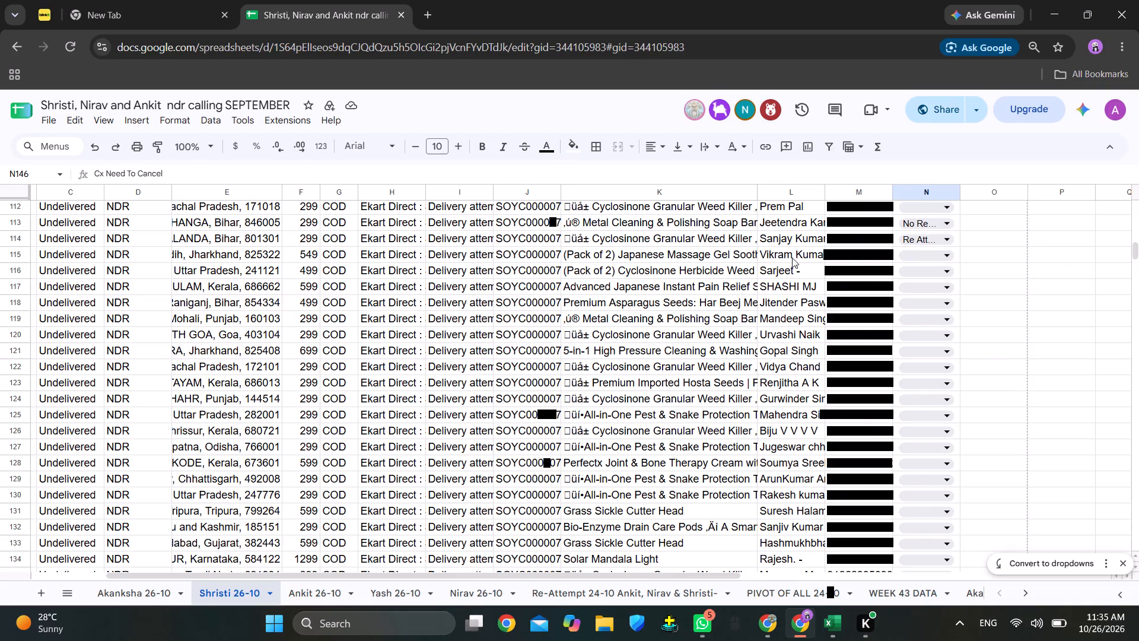
pyautogui.click(927, 258)
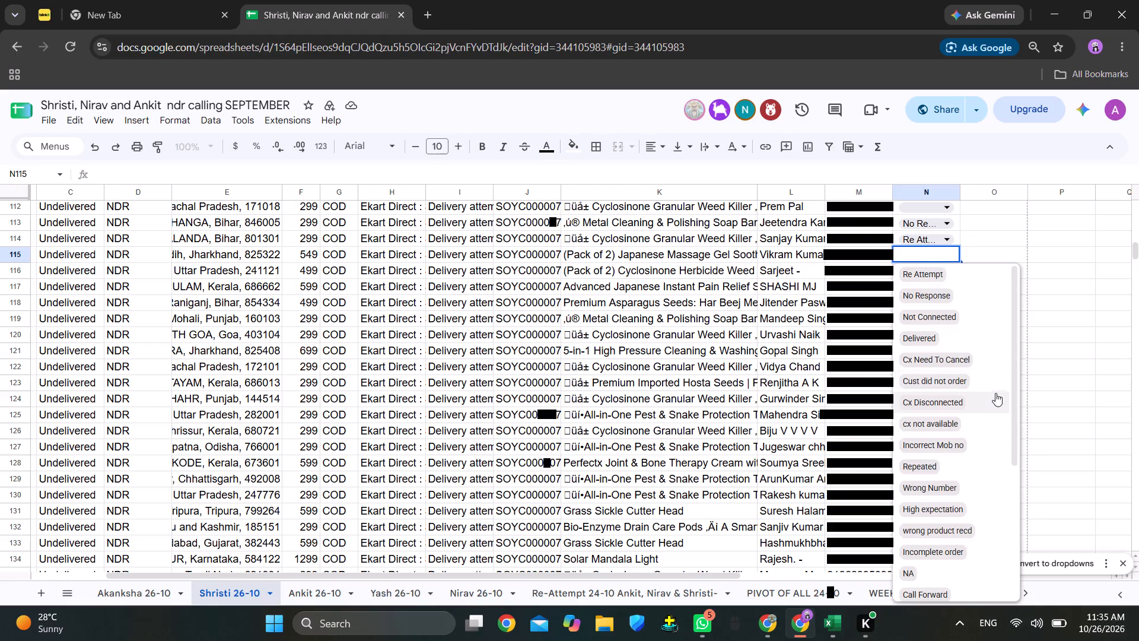
pyautogui.click(938, 313)
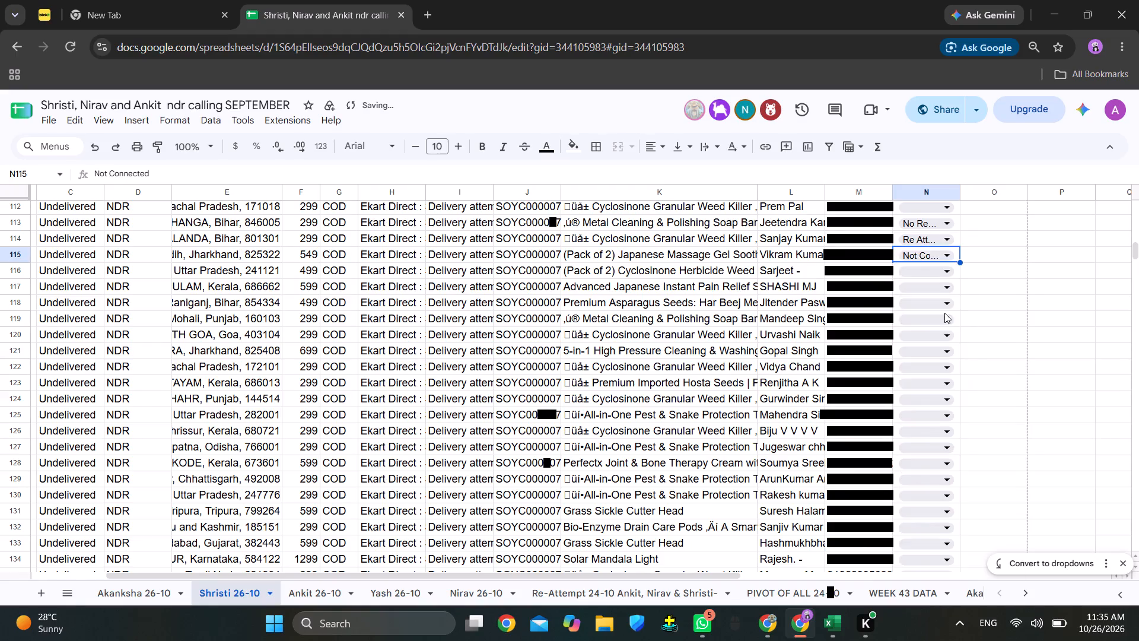
# Set the remark for the Nailova Premium Rechargeable Electric Nail Clipper order in row 145 to Re Attempt.
pyautogui.scroll(-4, 967, 356)
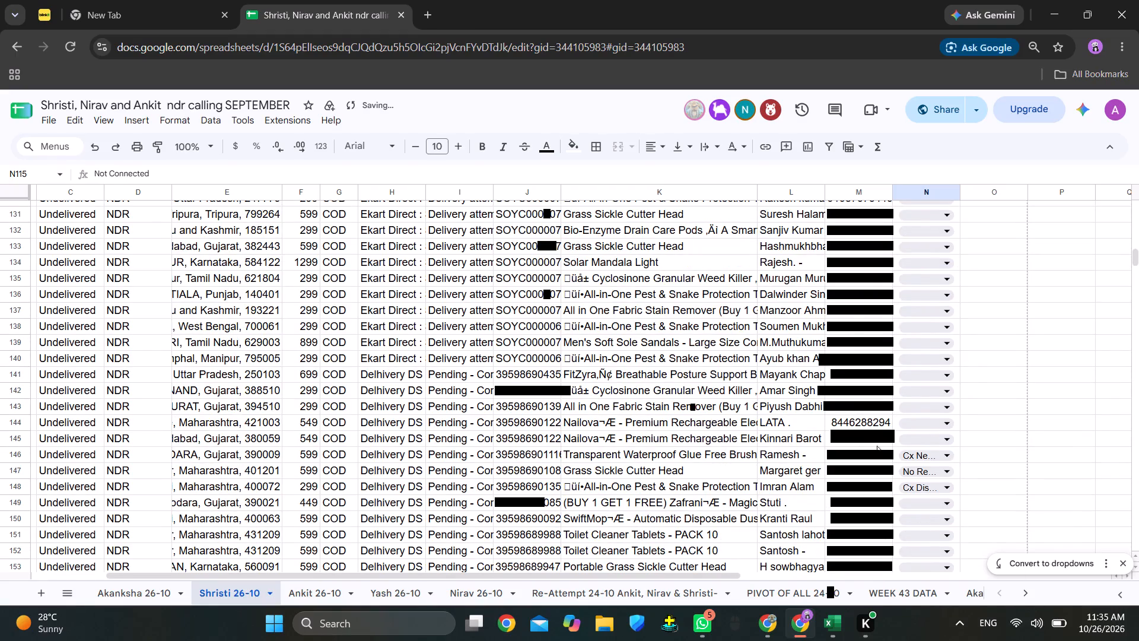
pyautogui.click(734, 437)
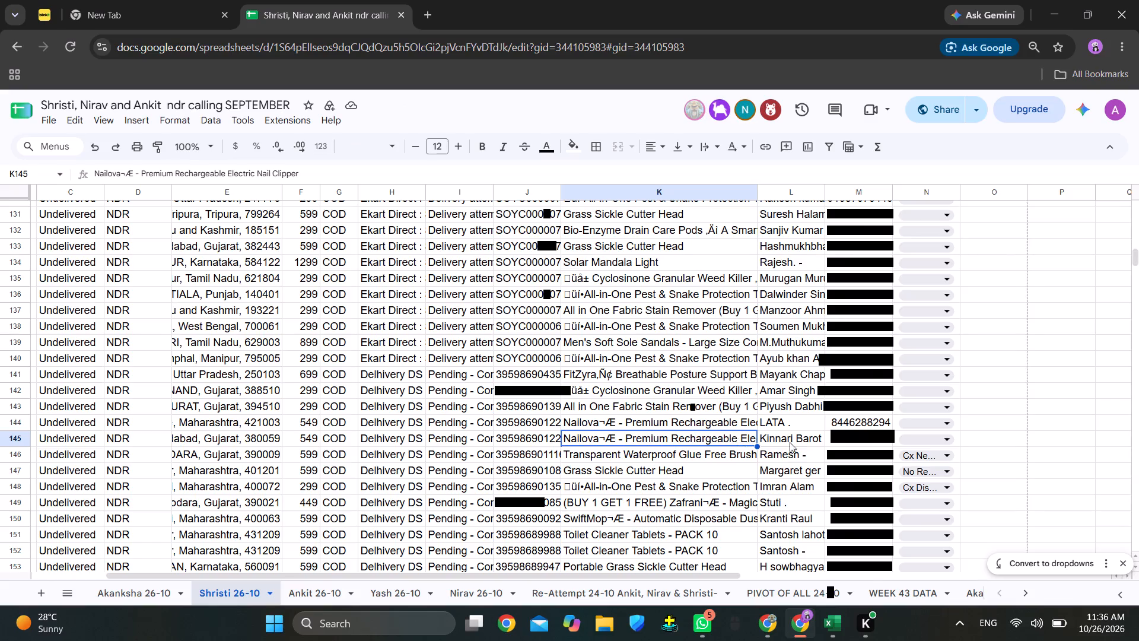
pyautogui.click(921, 444)
pyautogui.click(924, 461)
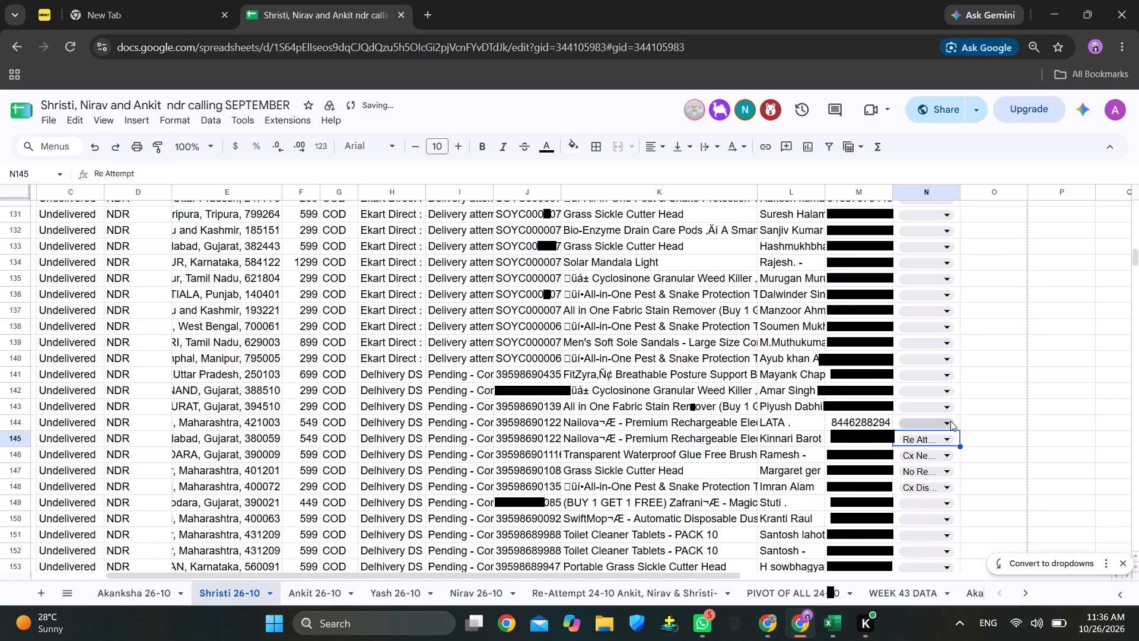
# Set the remark for the Cyclosinone Herbicide order in row 116 to Re Attempt.
pyautogui.scroll(3, 950, 419)
pyautogui.scroll(-4, 950, 419)
pyautogui.scroll(5, 950, 419)
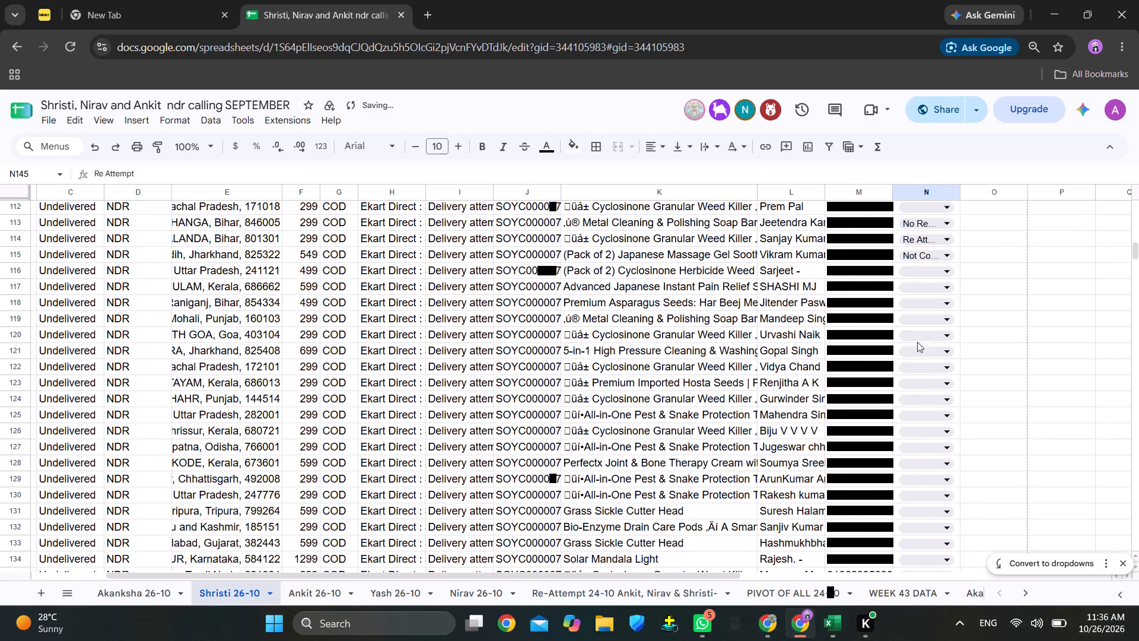
pyautogui.click(922, 269)
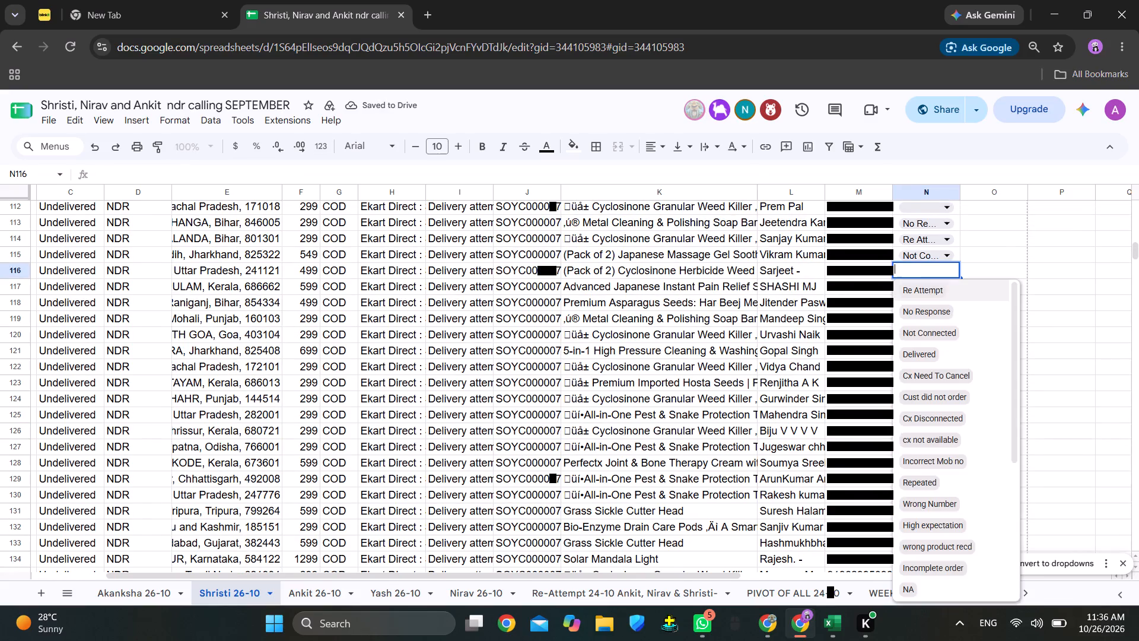
pyautogui.click(928, 288)
# Set the remark for the Nailova Premium Rechargeable order in row 144 to No Response.
pyautogui.scroll(-4, 965, 357)
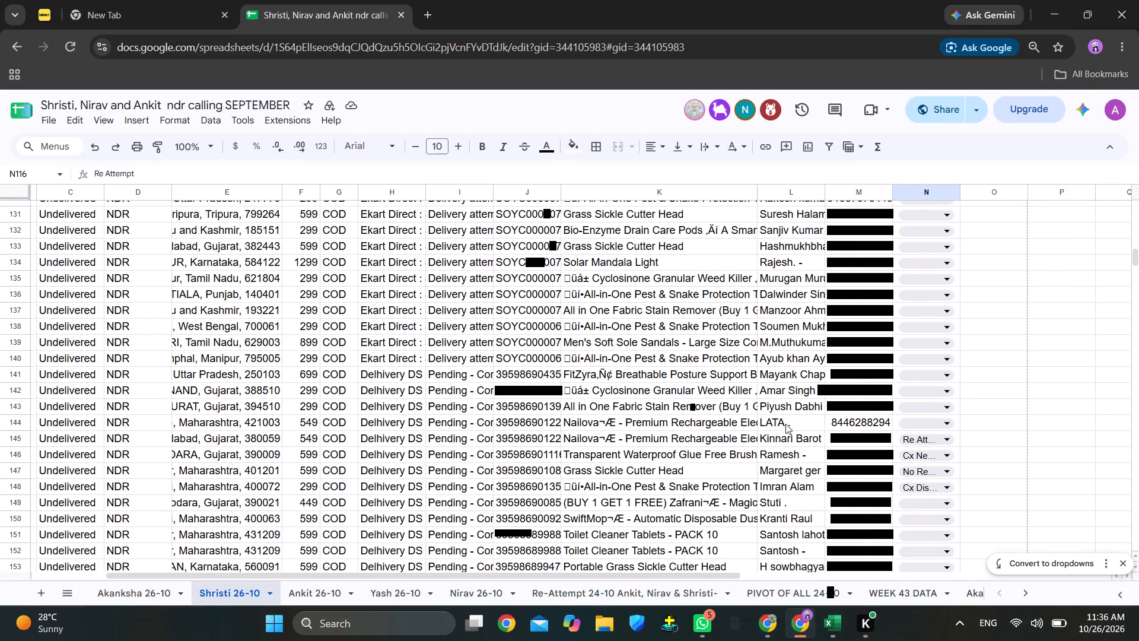
pyautogui.click(921, 423)
pyautogui.click(927, 456)
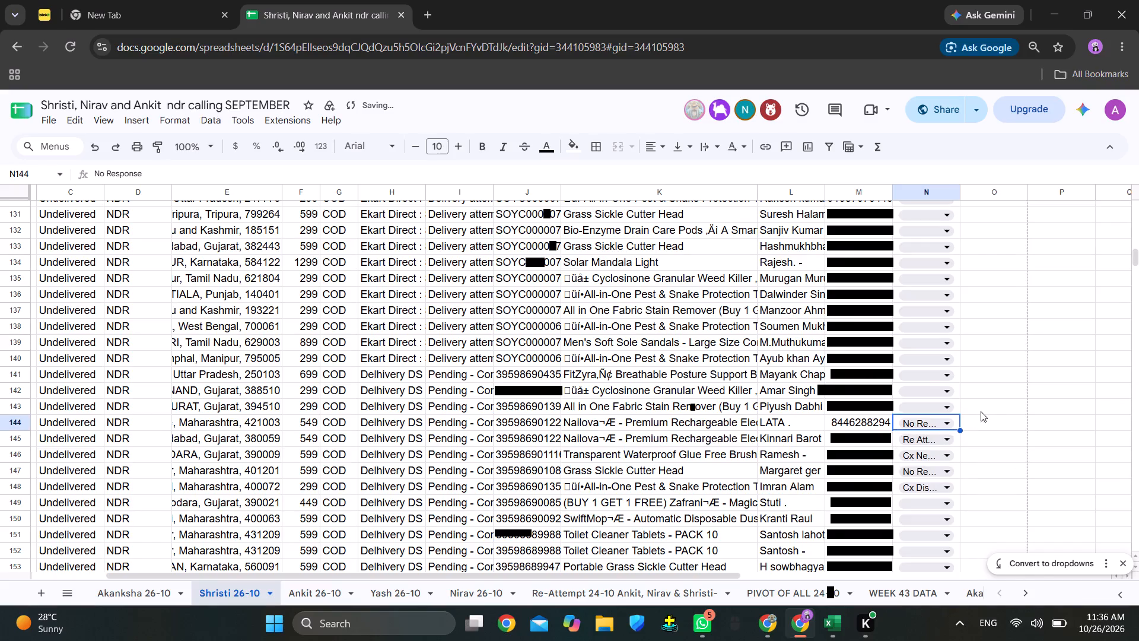
# Set the remark for the Advanced Japanese Instant Pain Relief order in row 117 to Busy.
pyautogui.scroll(-1, 984, 405)
pyautogui.scroll(6, 984, 405)
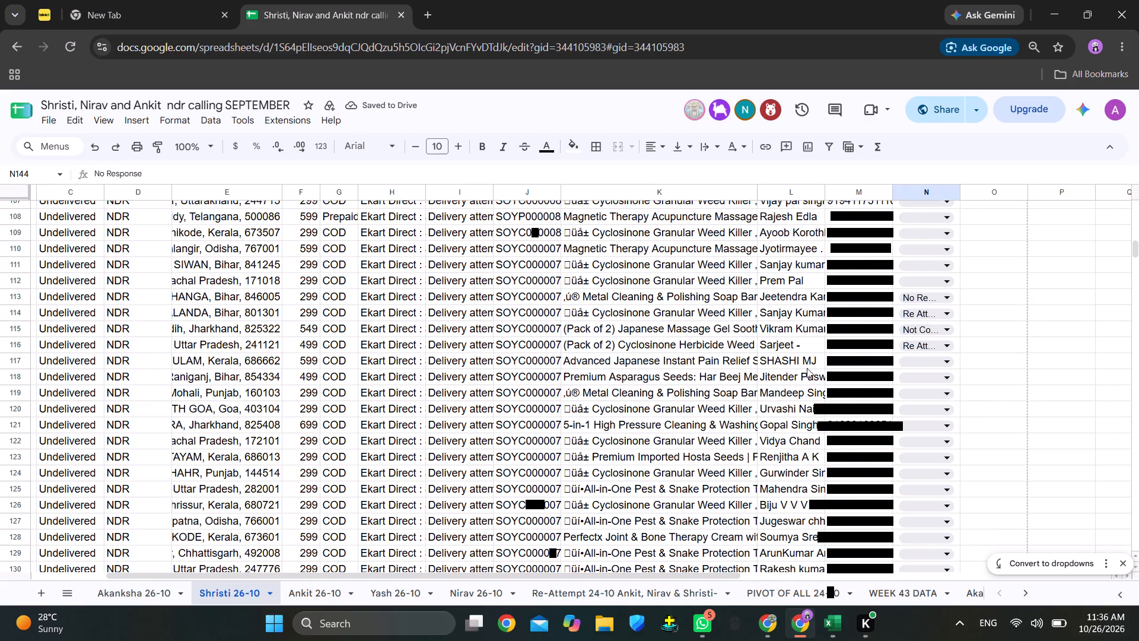
pyautogui.click(914, 363)
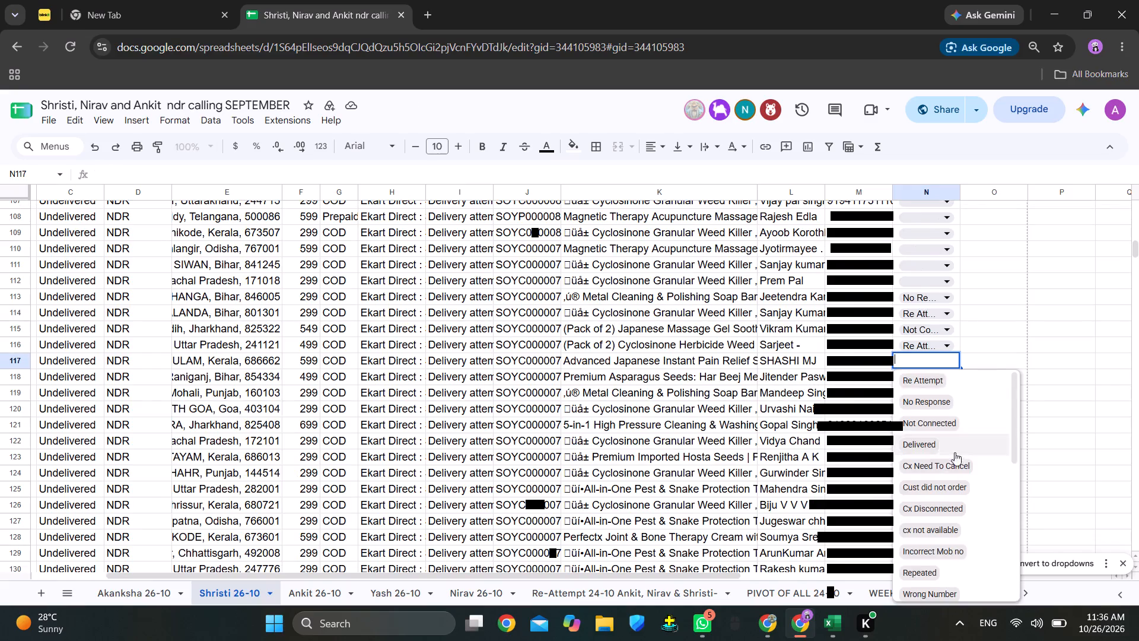
pyautogui.scroll(-2, 955, 456)
pyautogui.scroll(4, 929, 523)
pyautogui.scroll(-1, 934, 518)
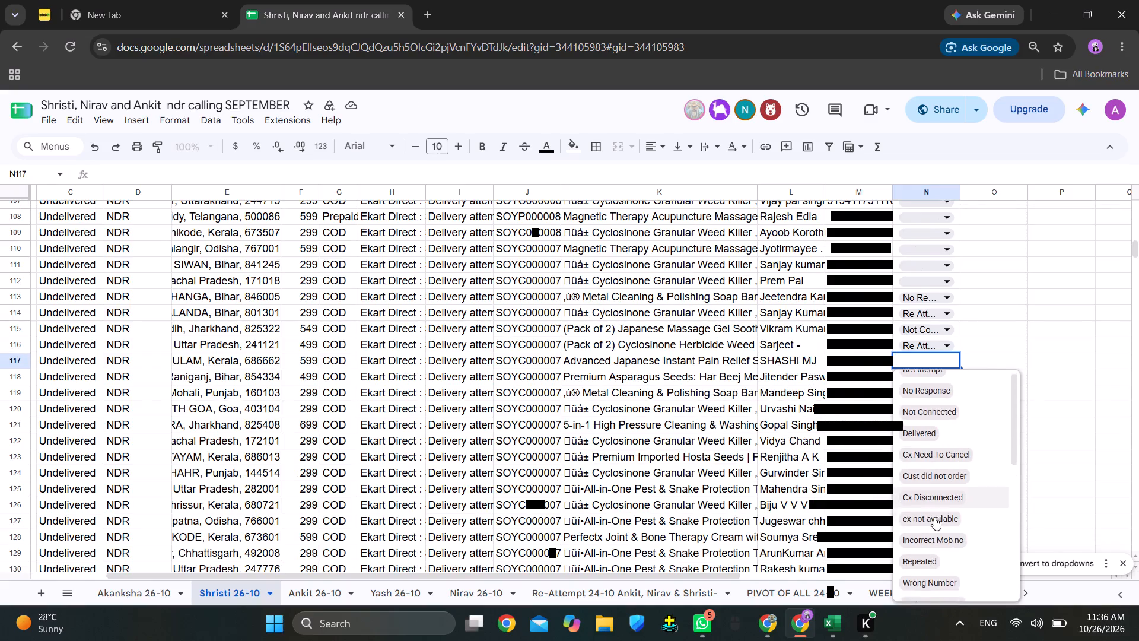
pyautogui.scroll(-5, 934, 517)
pyautogui.scroll(1, 946, 514)
pyautogui.scroll(-1, 947, 514)
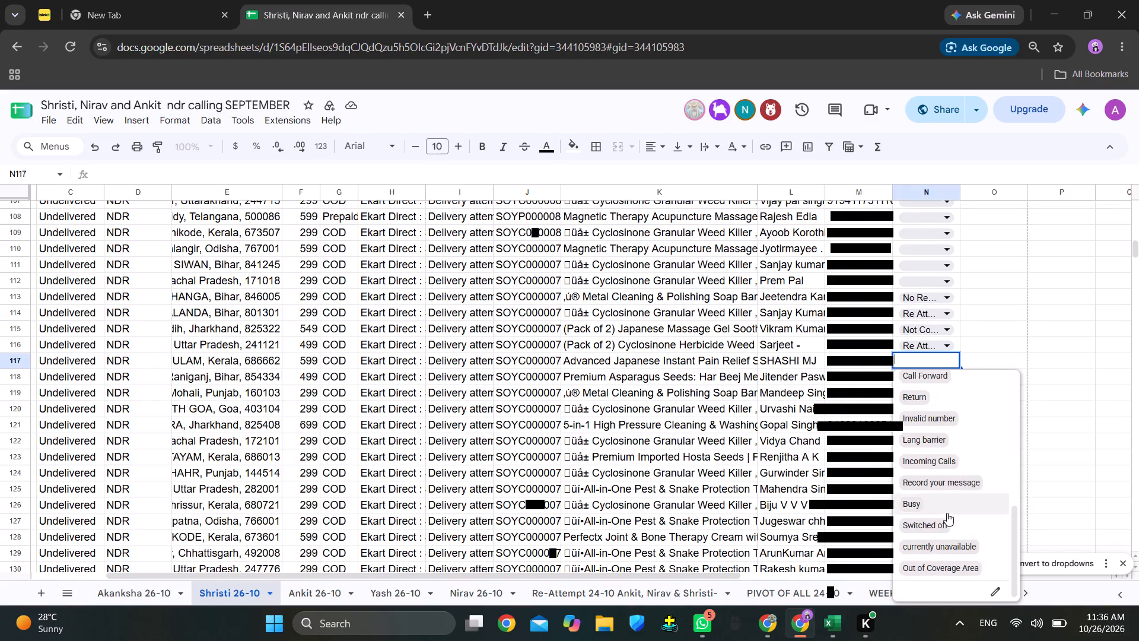
pyautogui.click(910, 500)
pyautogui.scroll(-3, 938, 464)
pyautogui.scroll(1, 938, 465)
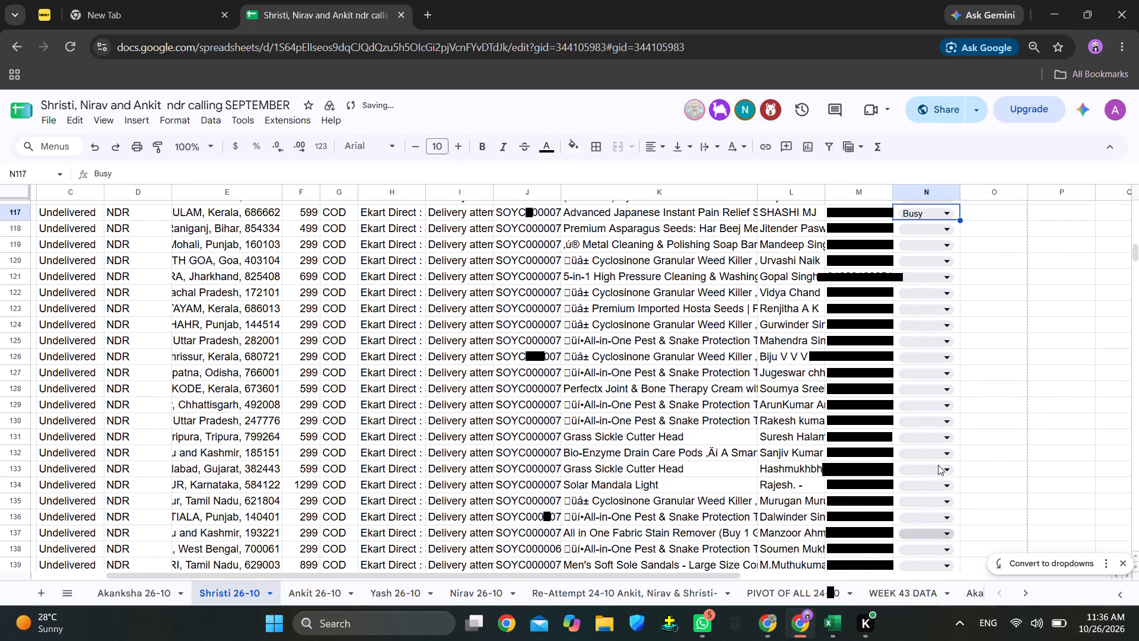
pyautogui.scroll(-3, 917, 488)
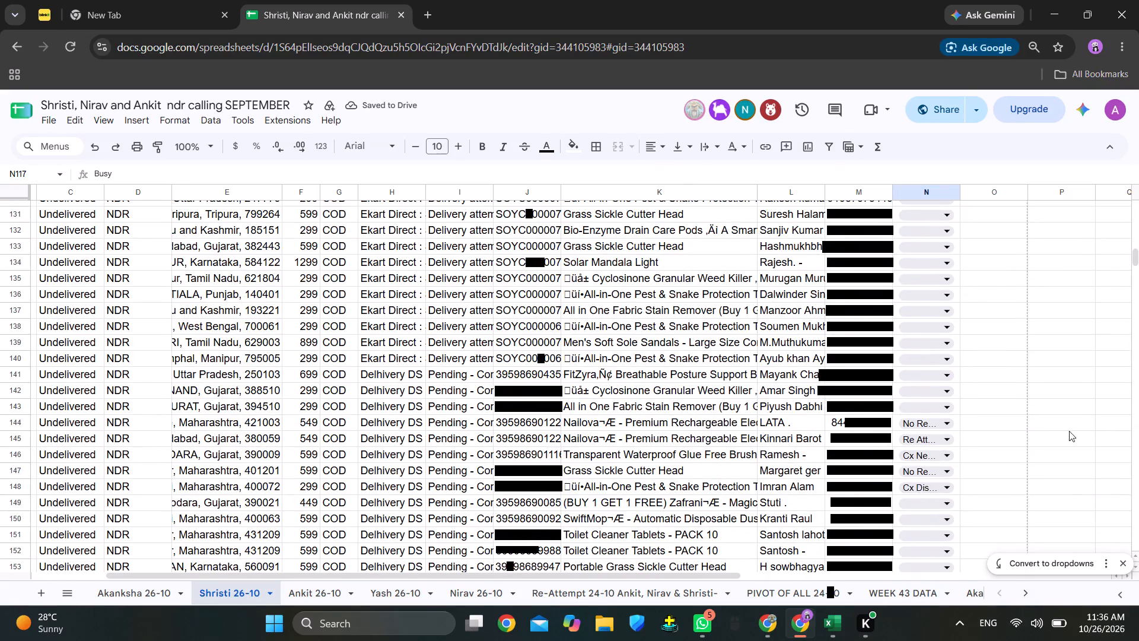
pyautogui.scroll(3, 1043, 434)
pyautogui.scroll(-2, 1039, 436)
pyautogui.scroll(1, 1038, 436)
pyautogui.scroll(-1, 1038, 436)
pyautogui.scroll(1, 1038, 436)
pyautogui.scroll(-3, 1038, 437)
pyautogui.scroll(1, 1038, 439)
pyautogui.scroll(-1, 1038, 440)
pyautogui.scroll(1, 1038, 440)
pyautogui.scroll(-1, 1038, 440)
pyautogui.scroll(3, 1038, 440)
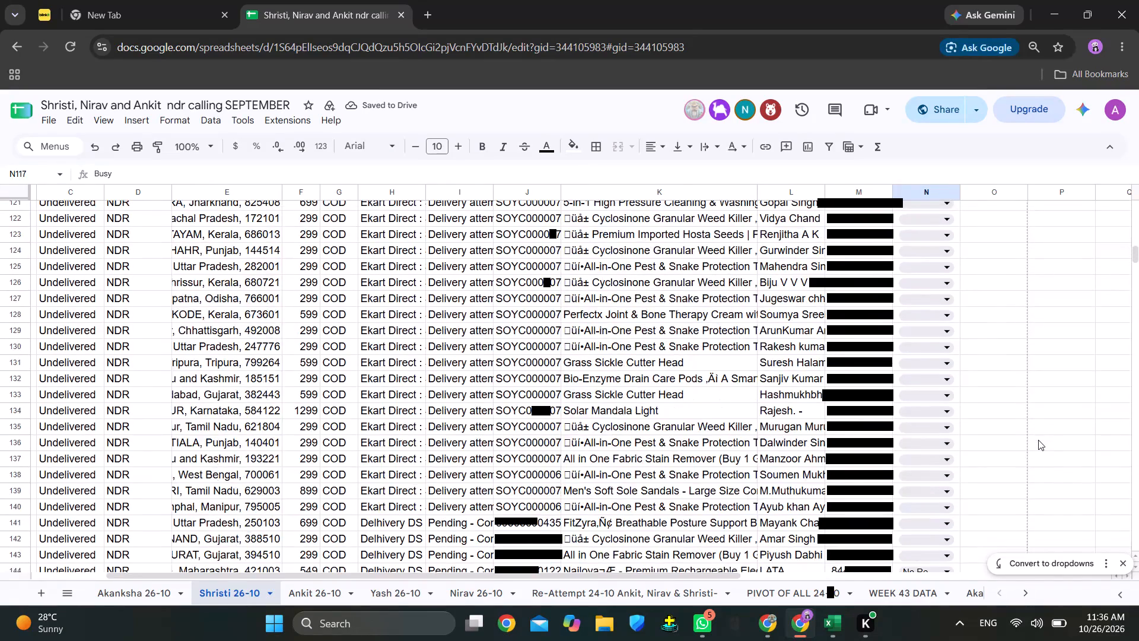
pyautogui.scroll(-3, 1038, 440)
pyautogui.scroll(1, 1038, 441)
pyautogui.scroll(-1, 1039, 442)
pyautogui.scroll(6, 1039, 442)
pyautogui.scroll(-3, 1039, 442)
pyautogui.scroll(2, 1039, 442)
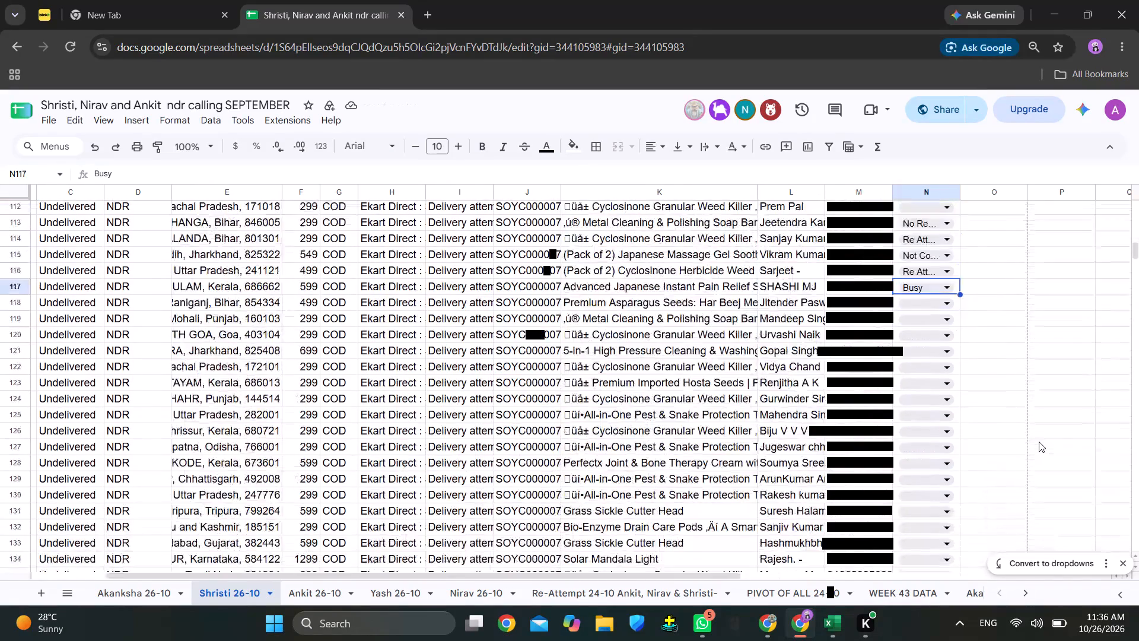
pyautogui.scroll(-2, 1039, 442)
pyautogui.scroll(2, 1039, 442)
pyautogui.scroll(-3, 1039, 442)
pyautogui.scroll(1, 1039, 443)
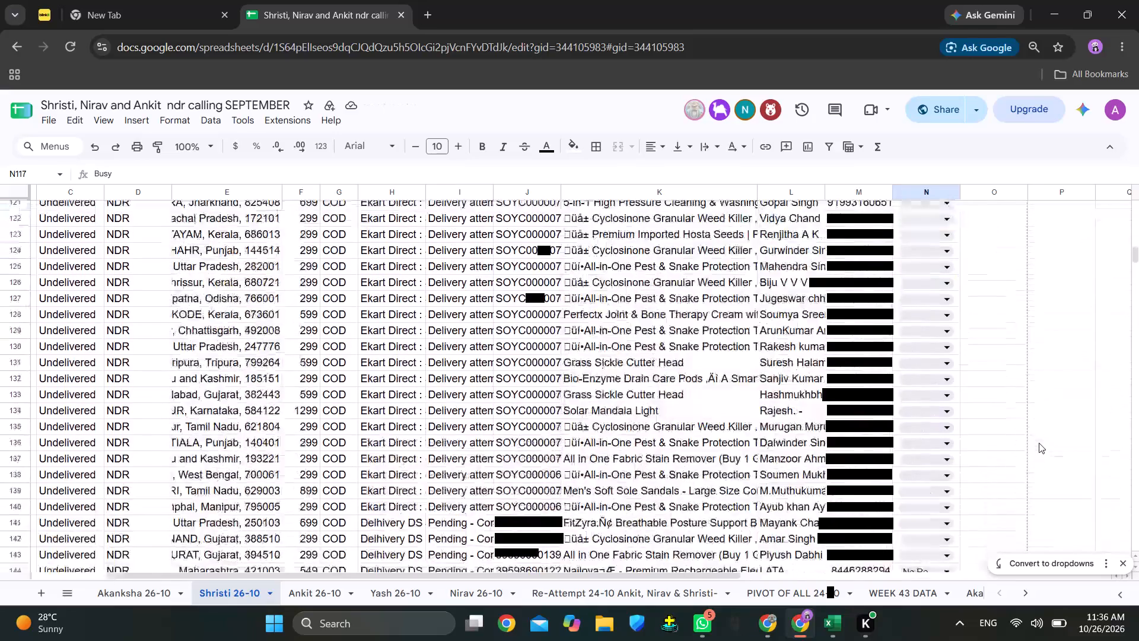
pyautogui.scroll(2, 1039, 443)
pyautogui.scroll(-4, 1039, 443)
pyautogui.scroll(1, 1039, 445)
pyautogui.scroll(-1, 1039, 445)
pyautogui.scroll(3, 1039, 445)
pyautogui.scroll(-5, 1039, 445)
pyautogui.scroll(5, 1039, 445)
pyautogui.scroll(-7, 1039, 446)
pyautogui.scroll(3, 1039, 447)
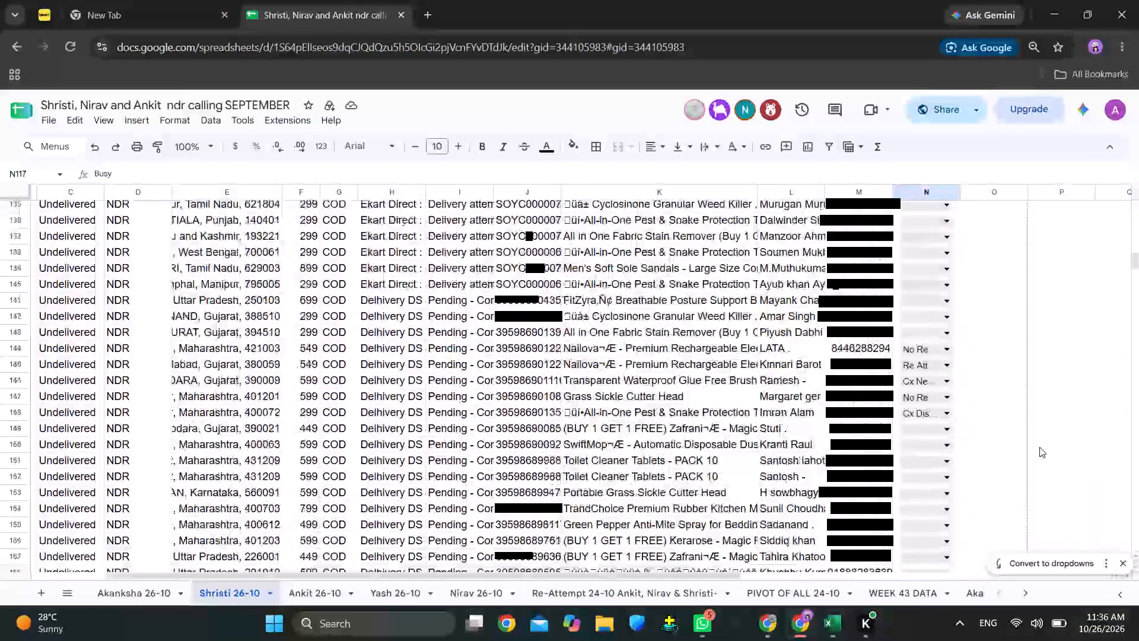
# Set the remark for the All in One Fabric Stain Remover order in row 143 to Not Connected.
pyautogui.scroll(3, 1039, 447)
pyautogui.scroll(-1, 1040, 448)
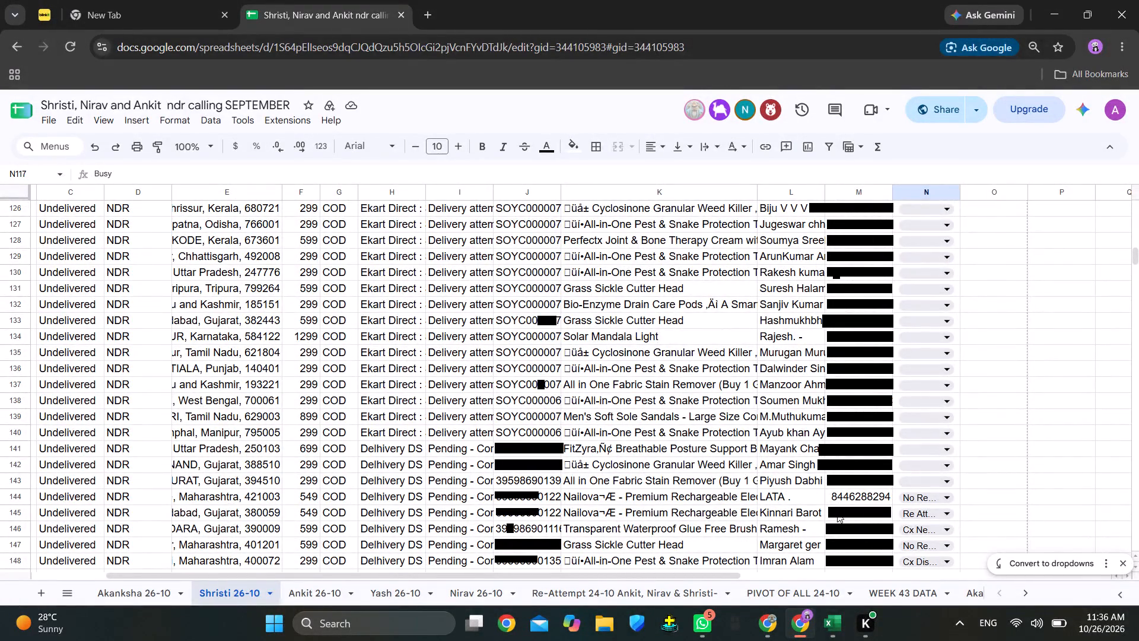
pyautogui.click(929, 480)
pyautogui.click(924, 142)
# Set the remark for the Premium Asparagus Seeds order in row 118 to Re Attempt.
pyautogui.scroll(1, 1003, 326)
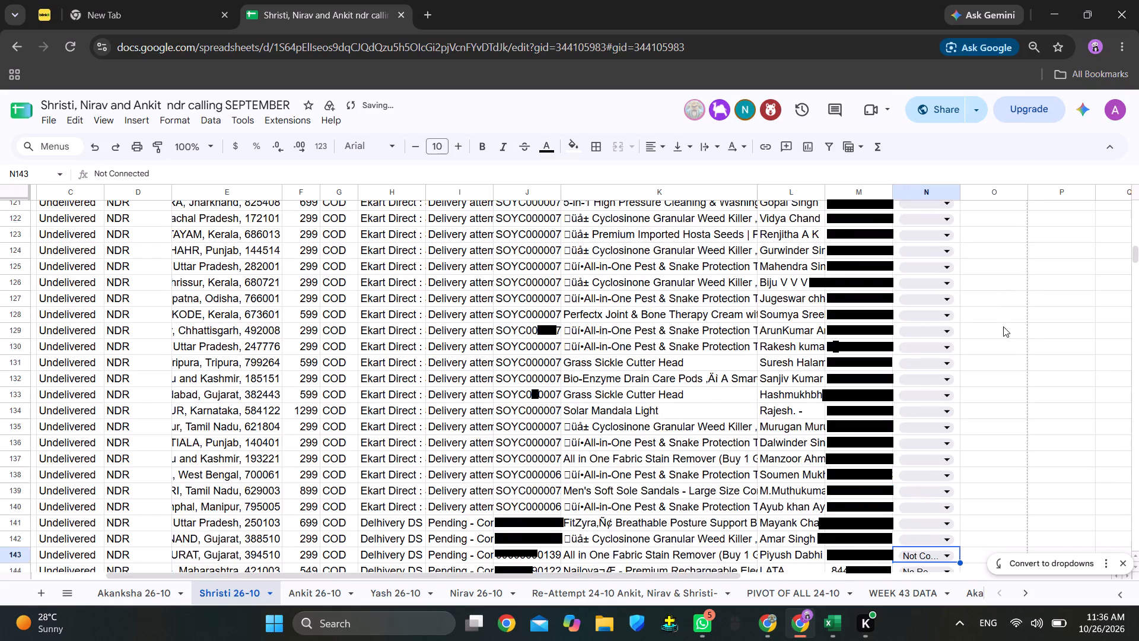
pyautogui.scroll(1, 1003, 328)
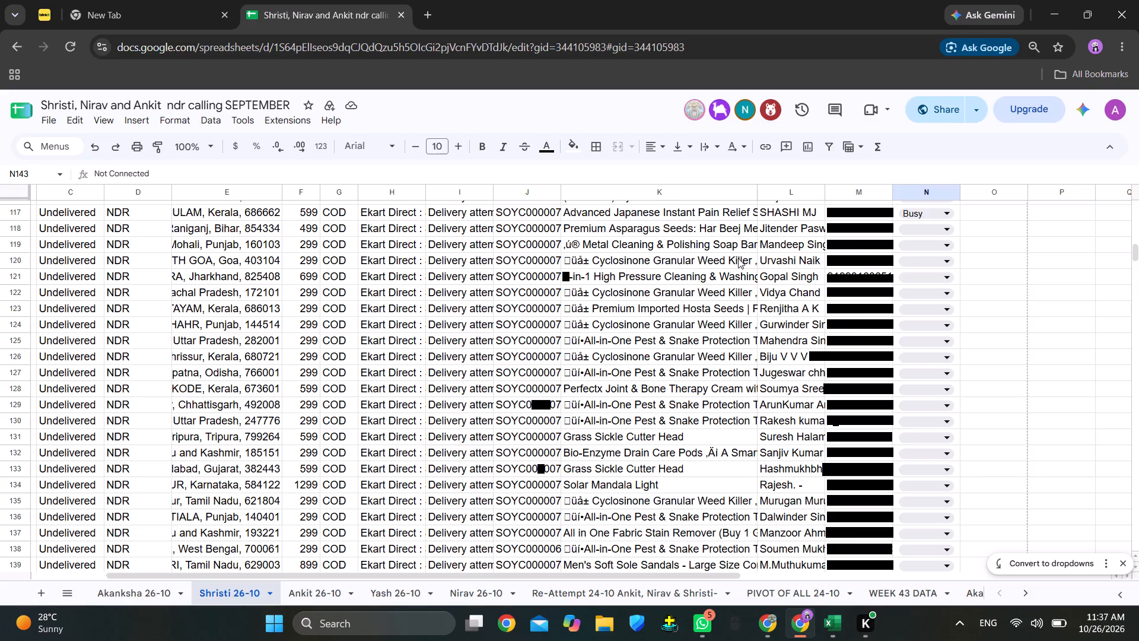
pyautogui.click(943, 234)
pyautogui.click(935, 246)
# Set the remark for the Cyclosinone Granular Weed Killer order in row 142 to Re Attempt.
pyautogui.scroll(-1, 960, 369)
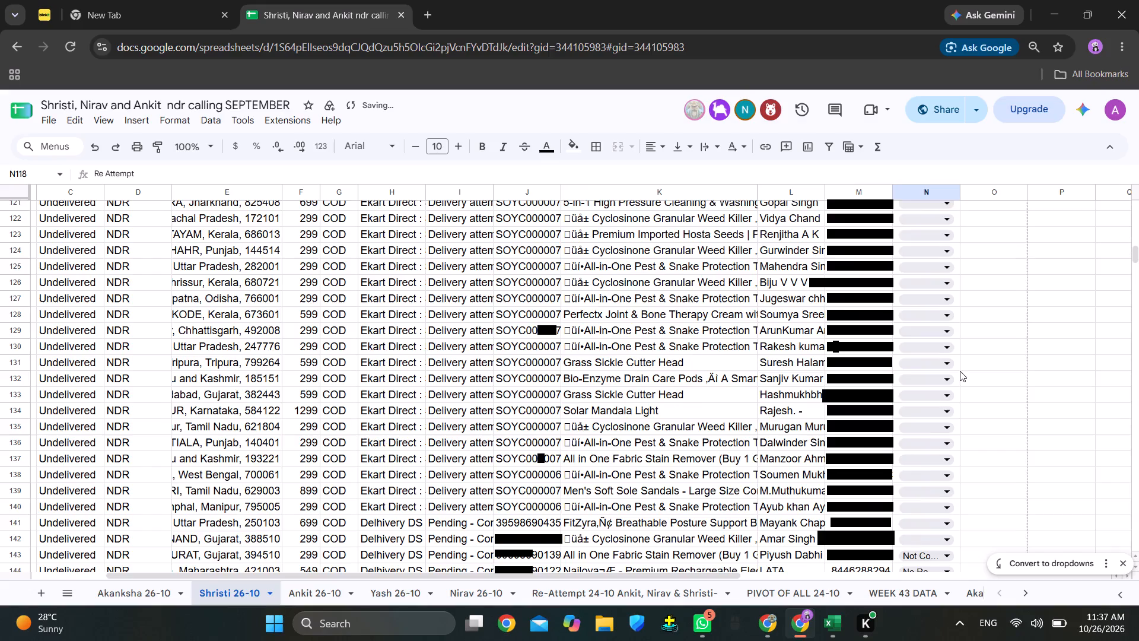
pyautogui.scroll(-1, 966, 420)
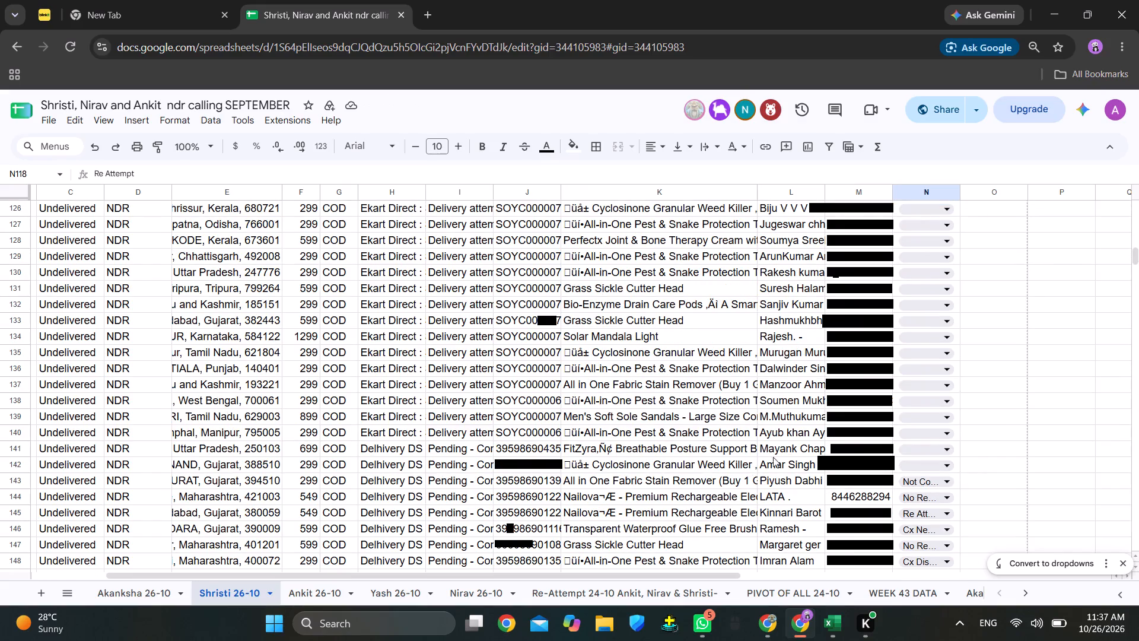
pyautogui.click(917, 464)
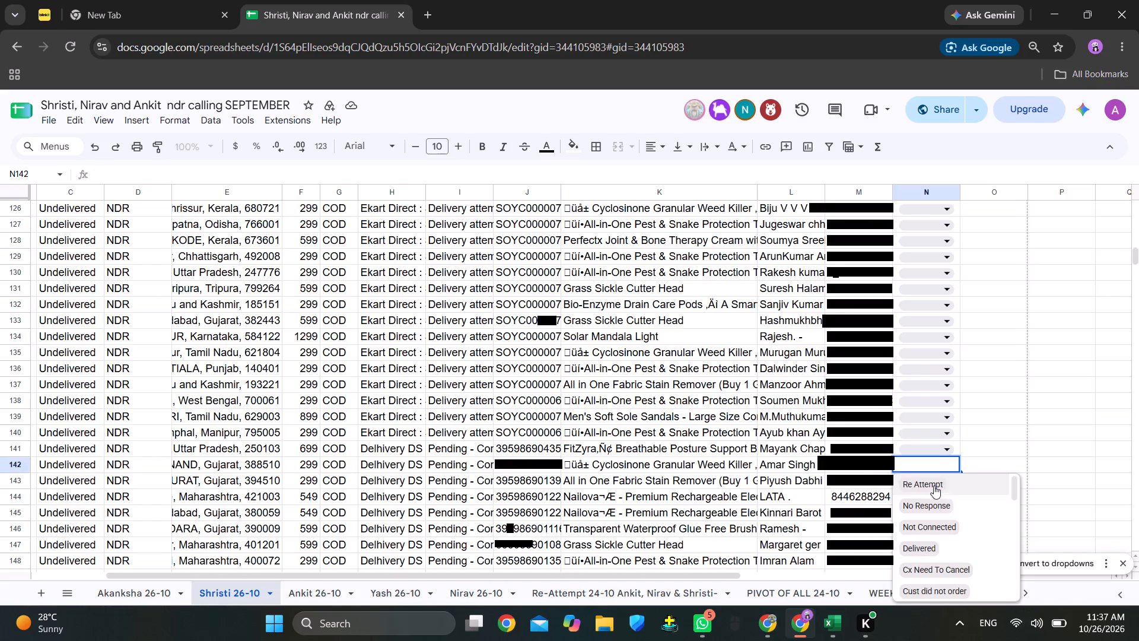
pyautogui.click(933, 483)
# Set the remark for the Metal Cleaning & Polishing Soap Bar order in row 119 to Cx Disconnected.
pyautogui.scroll(2, 984, 353)
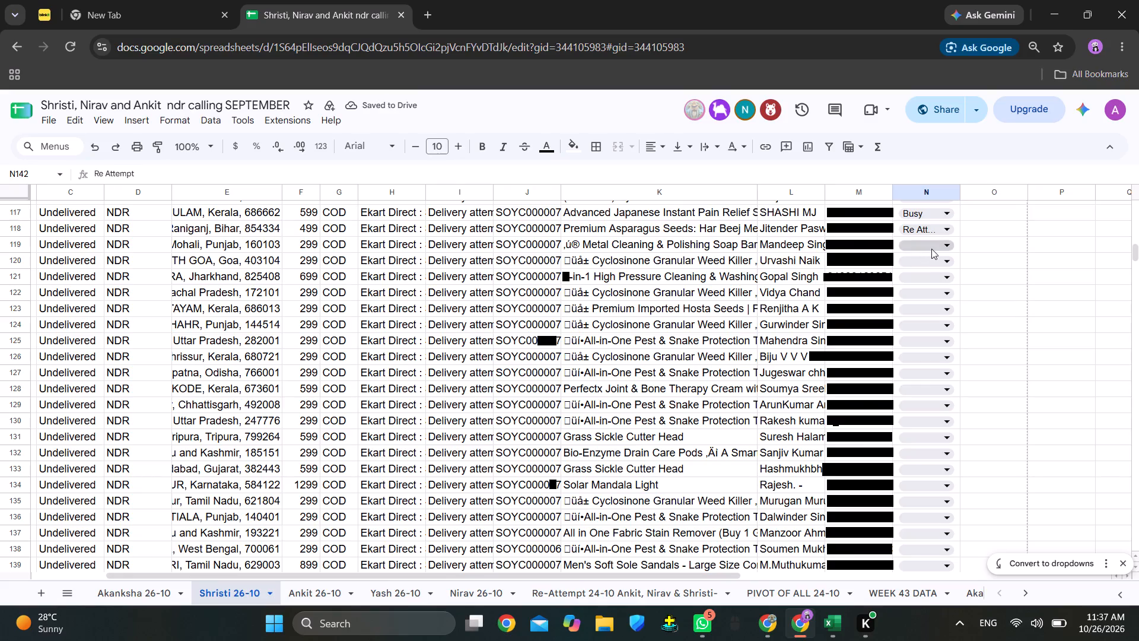
pyautogui.scroll(1, 932, 249)
pyautogui.scroll(-1, 932, 249)
pyautogui.scroll(3, 932, 249)
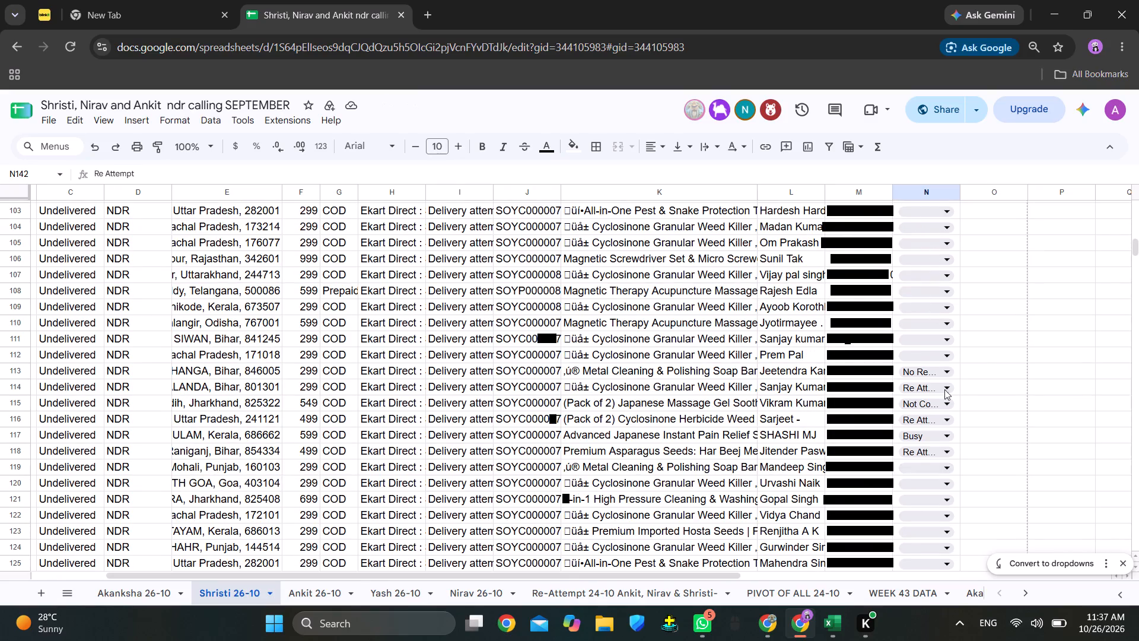
pyautogui.scroll(-1, 980, 364)
pyautogui.scroll(2, 971, 358)
pyautogui.scroll(-2, 971, 358)
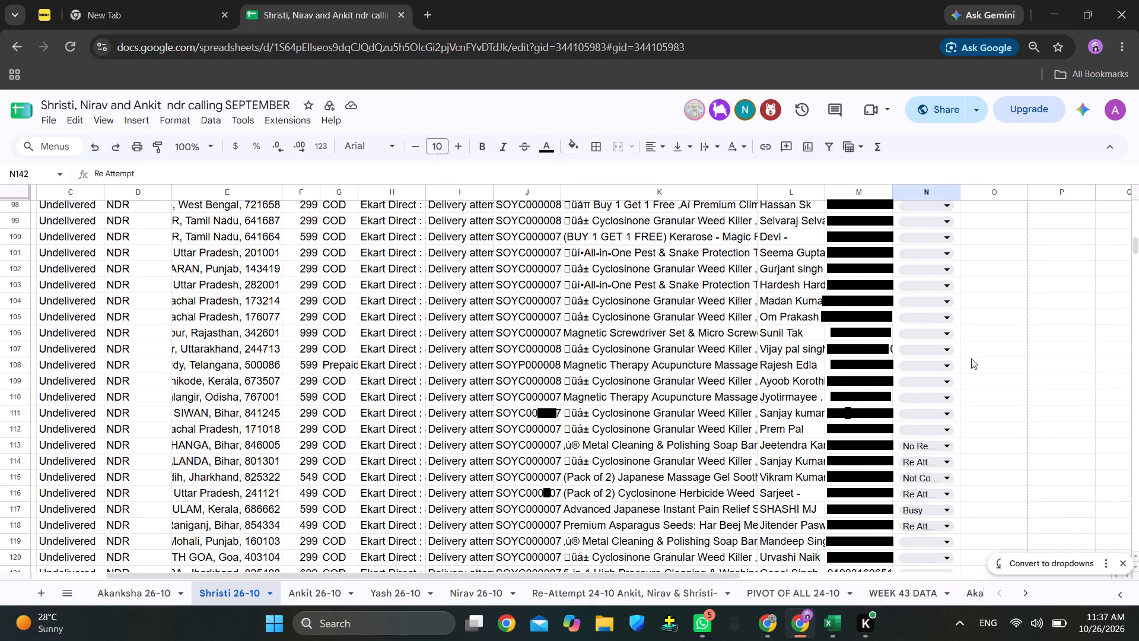
pyautogui.scroll(-1, 971, 358)
pyautogui.click(938, 322)
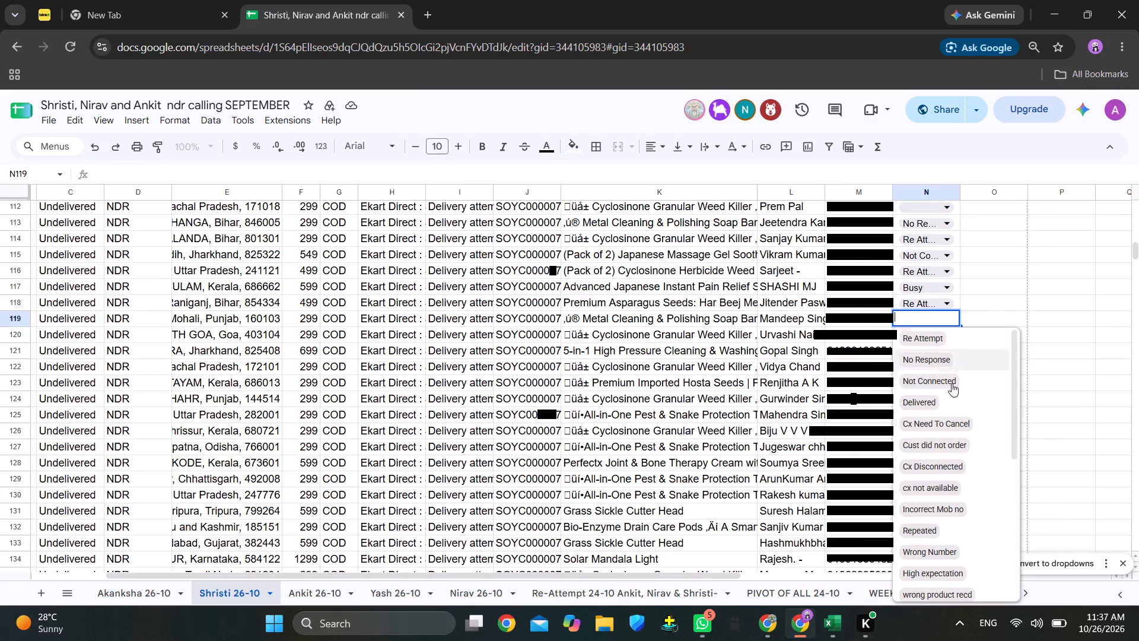
pyautogui.click(946, 466)
# Set the remark for the FitZyra Breathable Posture Support order in row 141 to Busy.
pyautogui.scroll(-3, 971, 439)
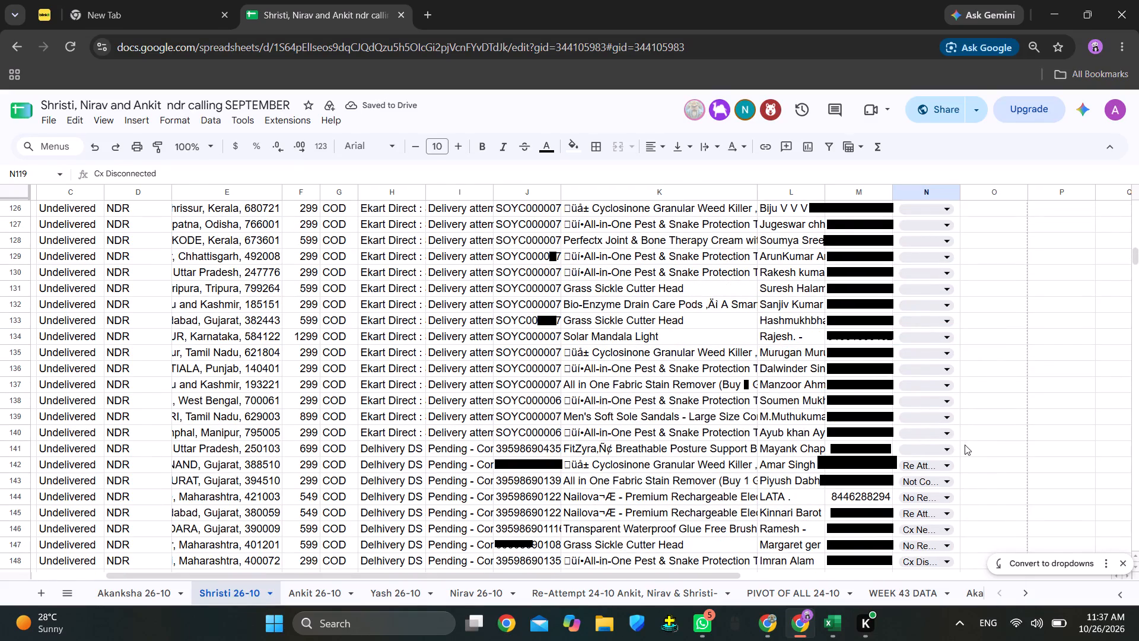
pyautogui.click(920, 450)
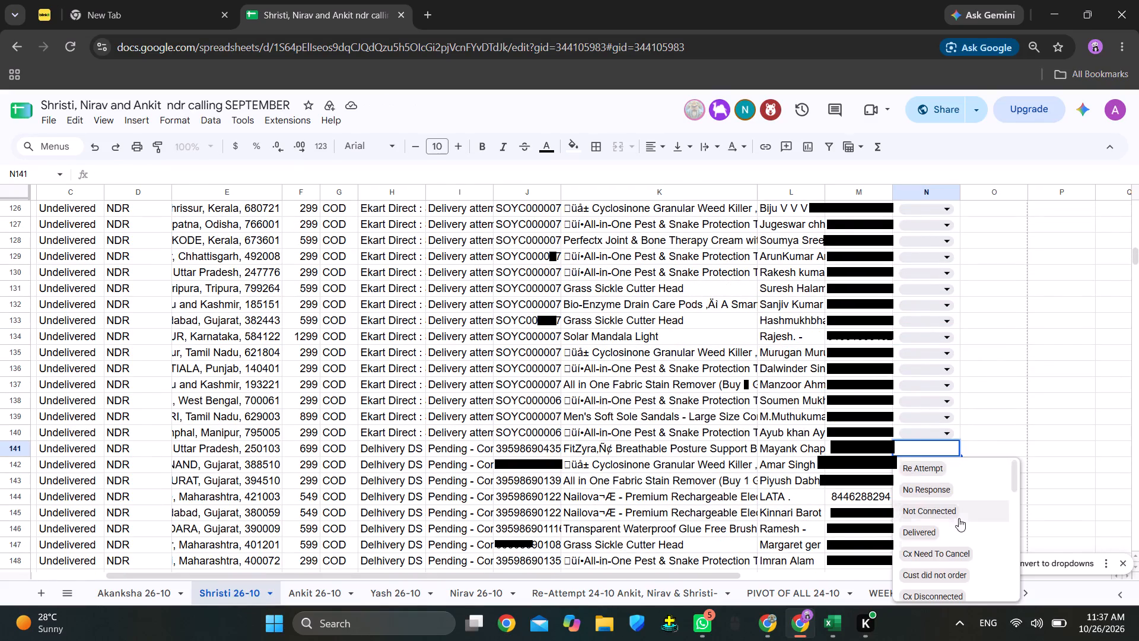
pyautogui.scroll(-6, 959, 518)
pyautogui.click(912, 500)
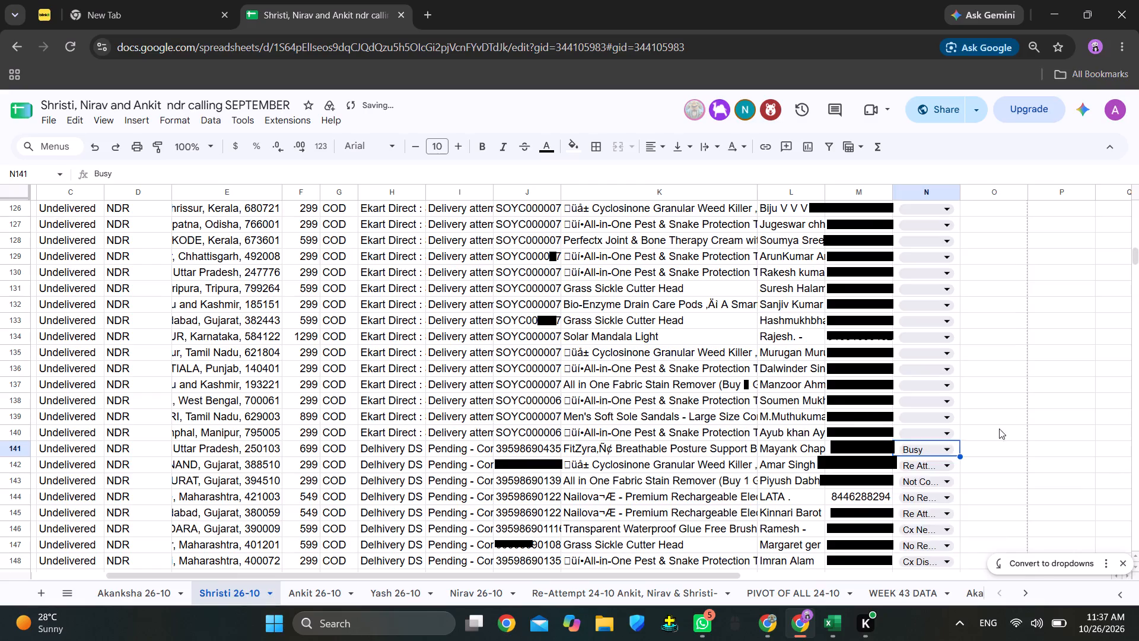
# Set the remark for the Cyclosinone Granular Weed Killer order in row 120 to Switched off.
pyautogui.scroll(2, 1008, 392)
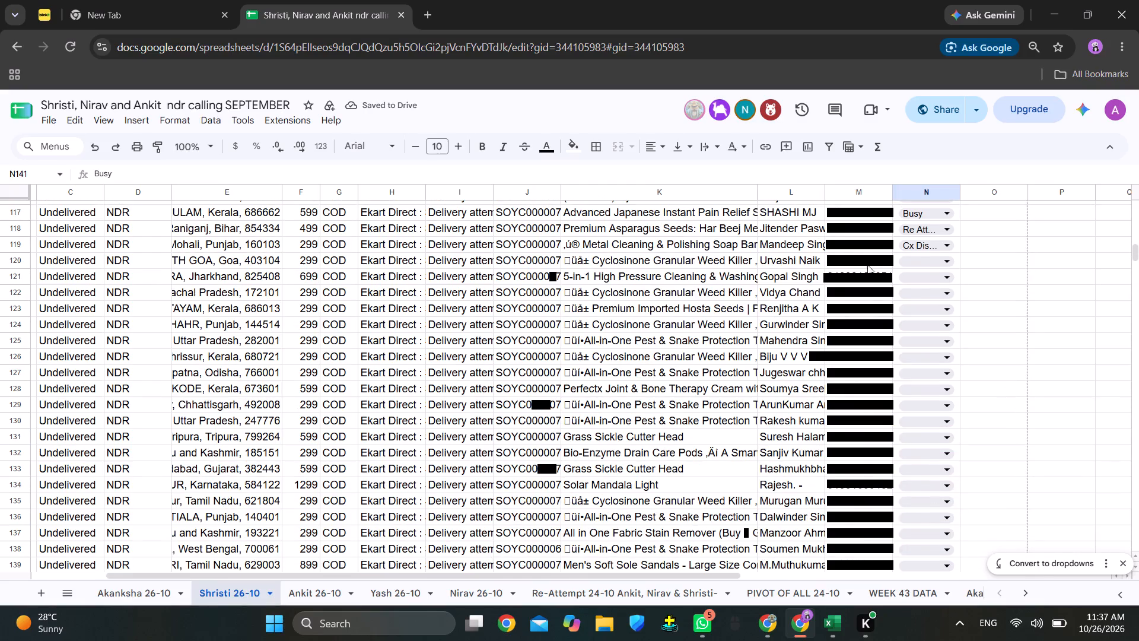
pyautogui.click(941, 265)
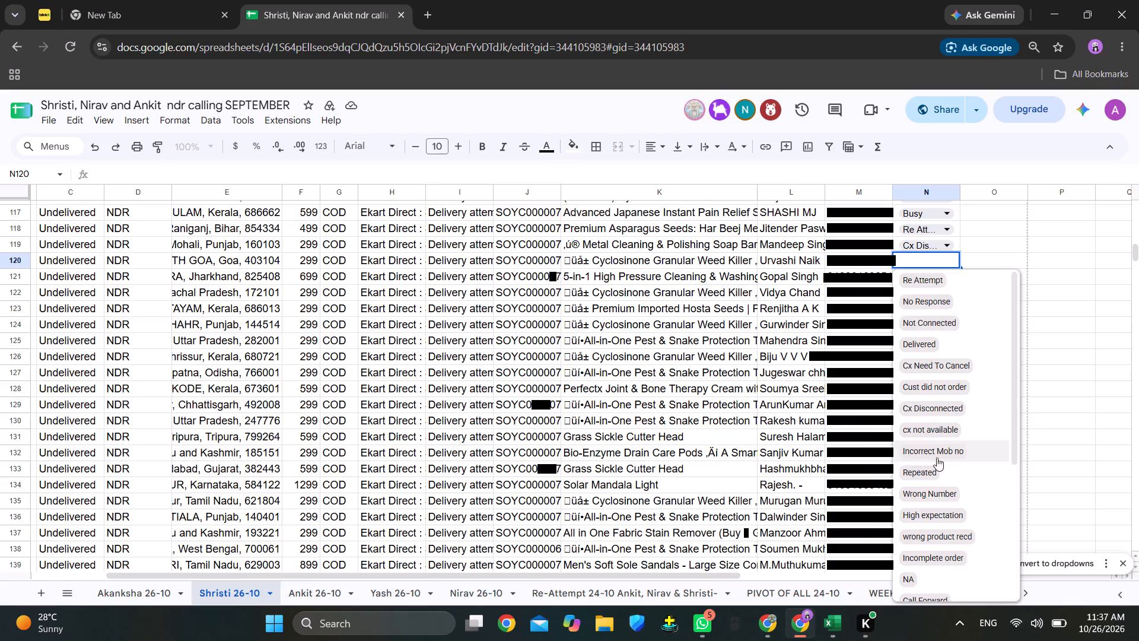
pyautogui.scroll(-2, 946, 463)
pyautogui.scroll(-2, 990, 490)
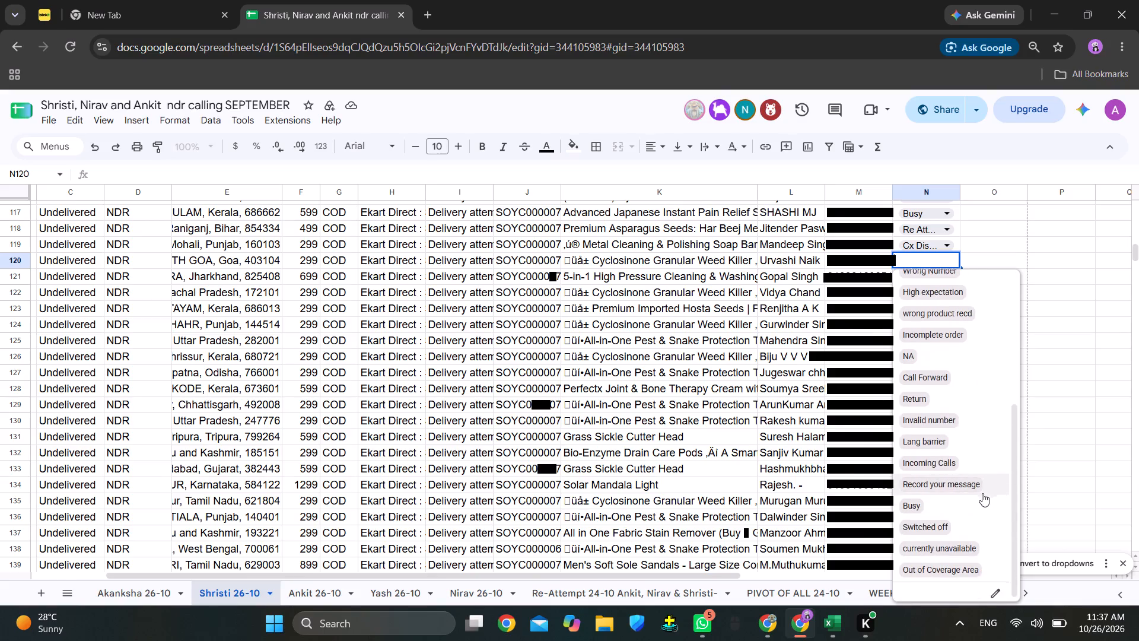
pyautogui.click(918, 521)
pyautogui.rightClick(919, 521)
pyautogui.scroll(-1, 978, 477)
pyautogui.click(935, 520)
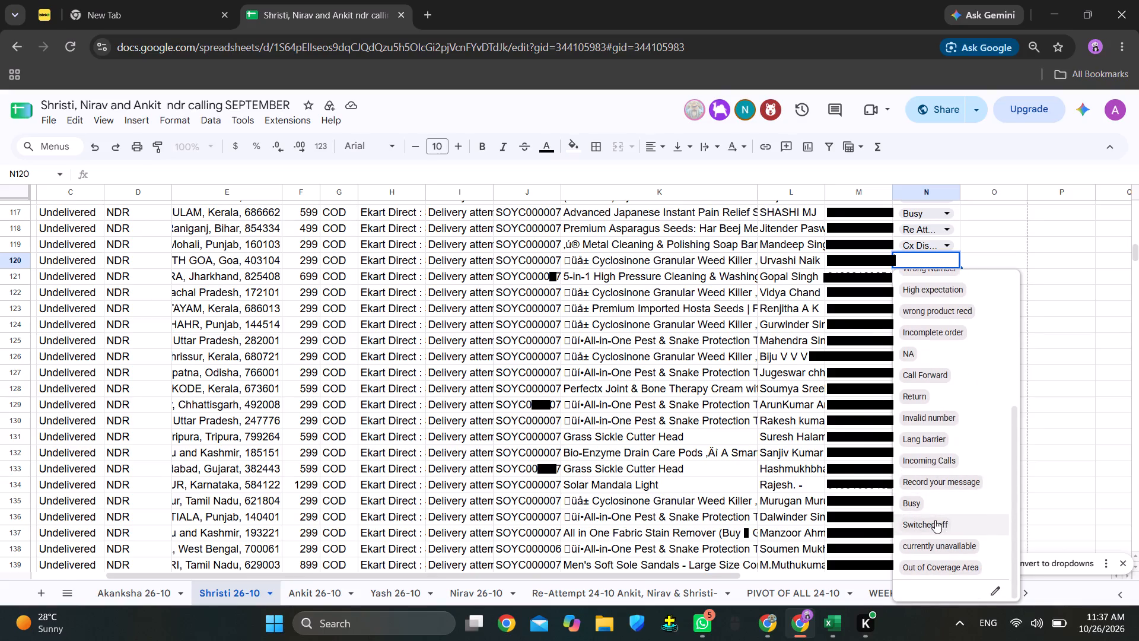
# Set the remark for the All-in-One Pest & Snake Protection order in row 140 to Out of Coverage Area.
pyautogui.scroll(-1, 981, 472)
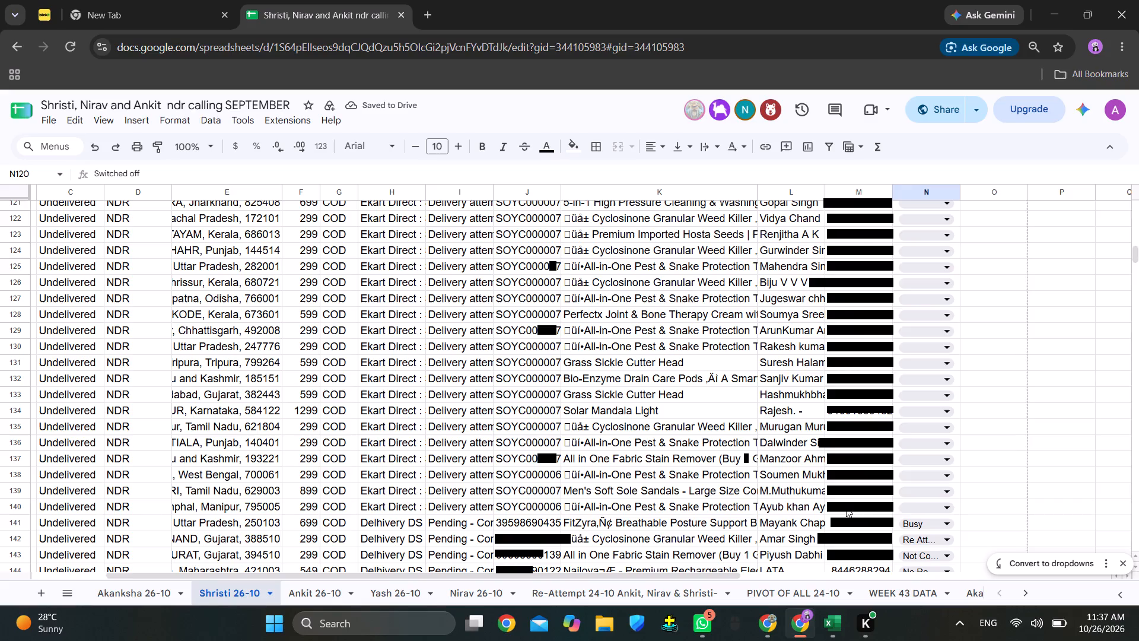
pyautogui.click(912, 508)
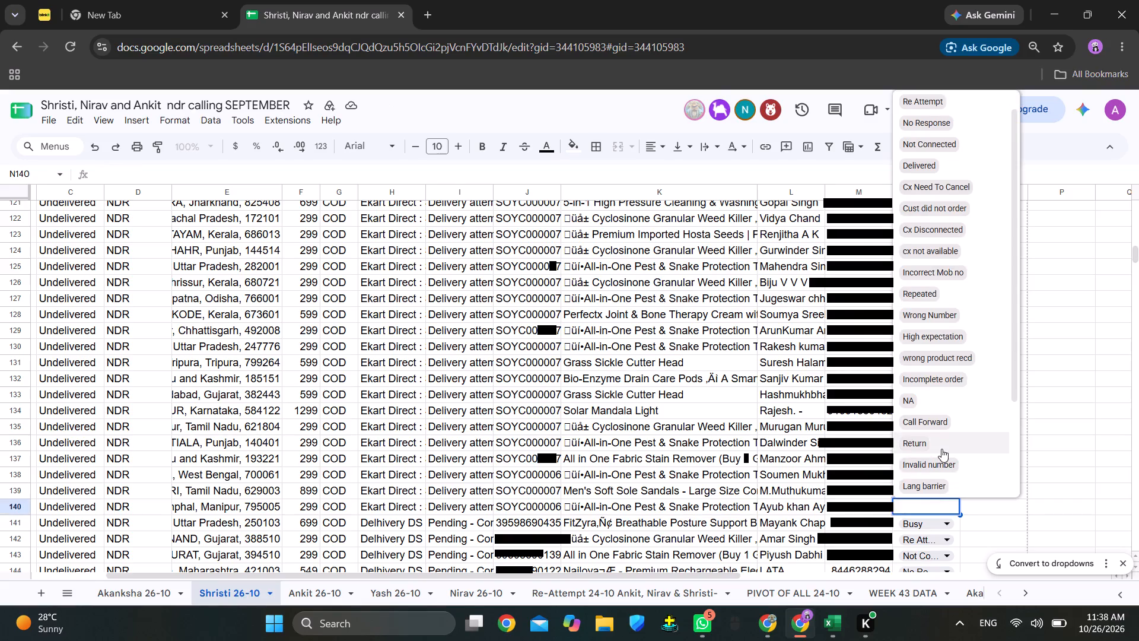
pyautogui.scroll(-10, 938, 429)
pyautogui.click(961, 488)
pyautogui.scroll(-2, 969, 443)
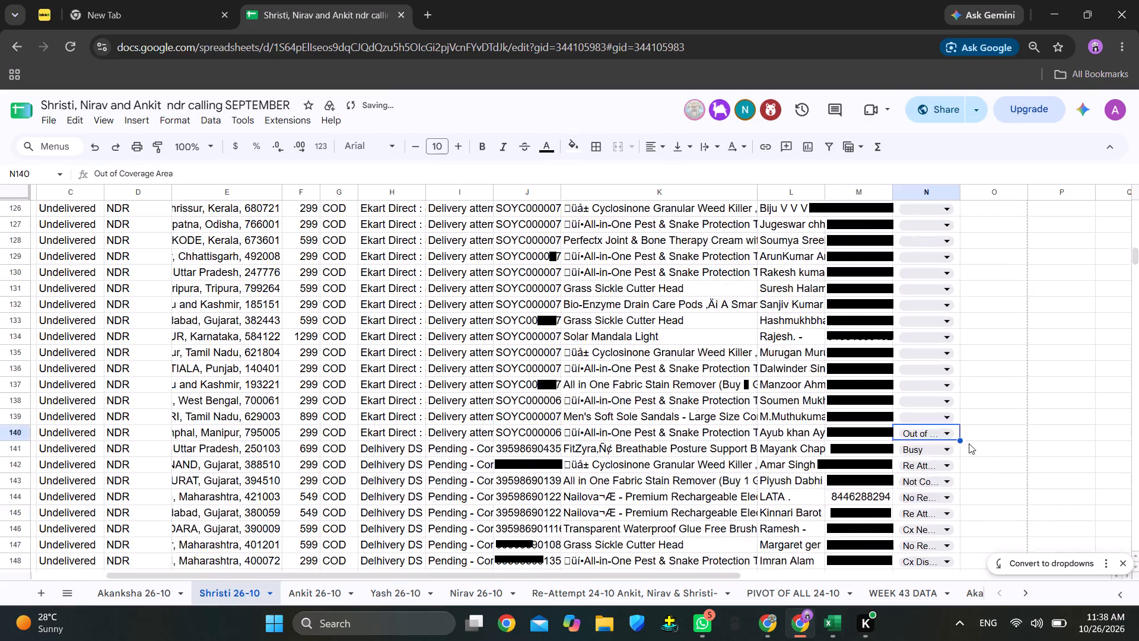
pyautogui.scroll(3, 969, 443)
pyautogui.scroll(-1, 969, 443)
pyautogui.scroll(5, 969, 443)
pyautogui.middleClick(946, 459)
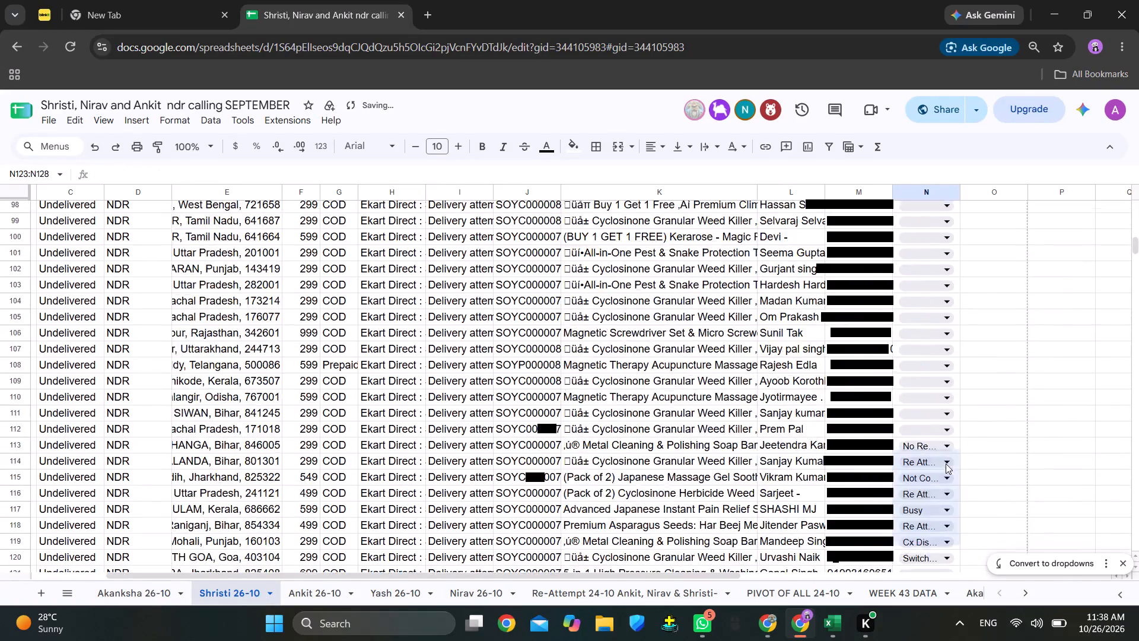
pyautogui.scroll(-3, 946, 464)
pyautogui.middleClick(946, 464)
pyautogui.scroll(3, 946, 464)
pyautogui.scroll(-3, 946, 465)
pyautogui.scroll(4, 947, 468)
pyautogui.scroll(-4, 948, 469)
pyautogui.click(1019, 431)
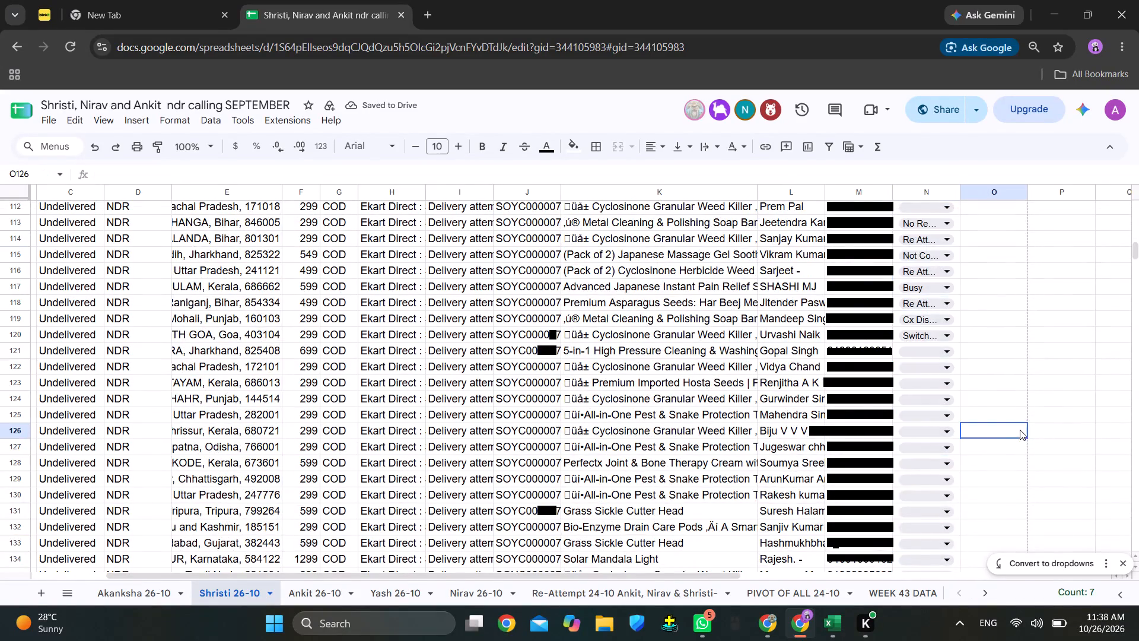
# Set the remark for the 5-in-1 High Pressure Cleaning & Washing order in row 121 to No Response.
pyautogui.scroll(-1, 1007, 434)
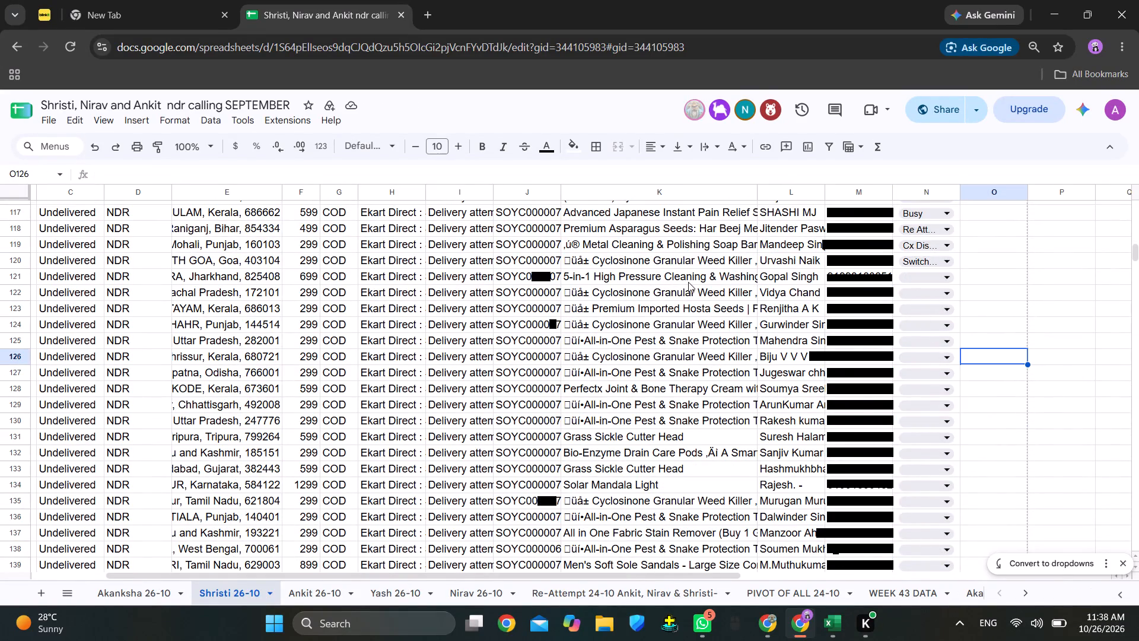
pyautogui.click(926, 280)
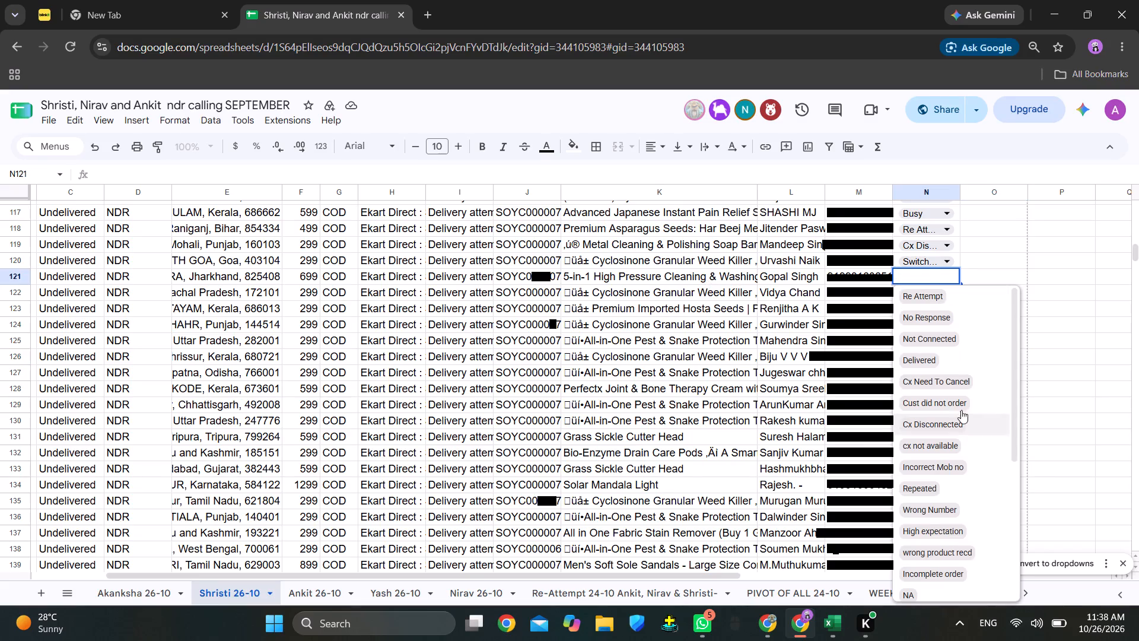
pyautogui.click(937, 322)
# Set the remark for the Men's Soft Sole Sandals order in row 139 to Lang barrier.
pyautogui.scroll(-2, 953, 405)
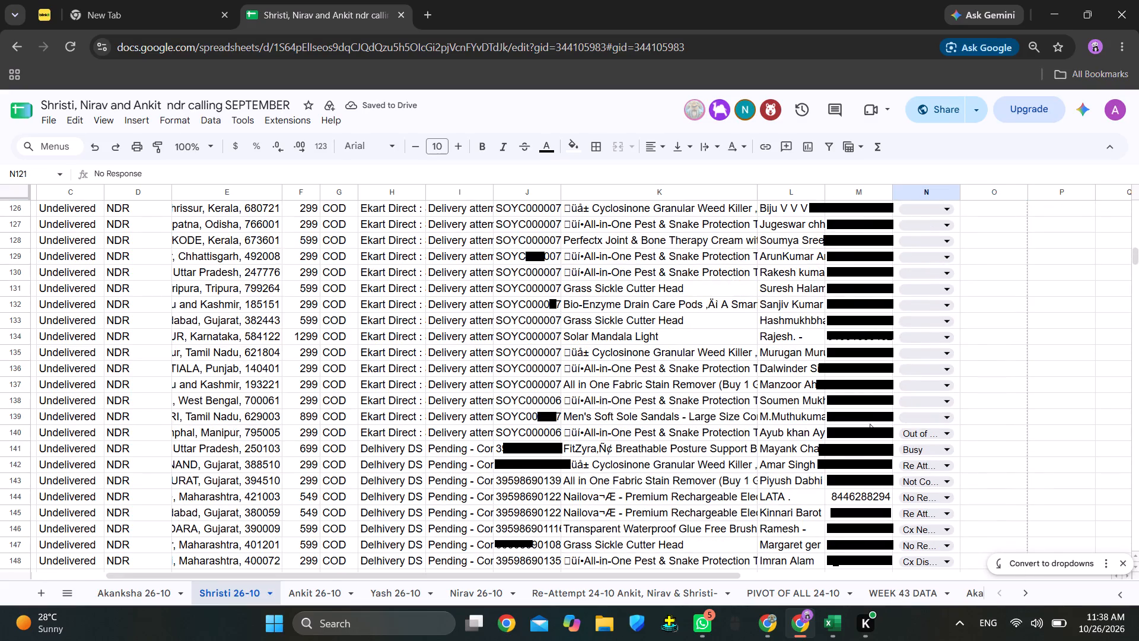
pyautogui.click(935, 418)
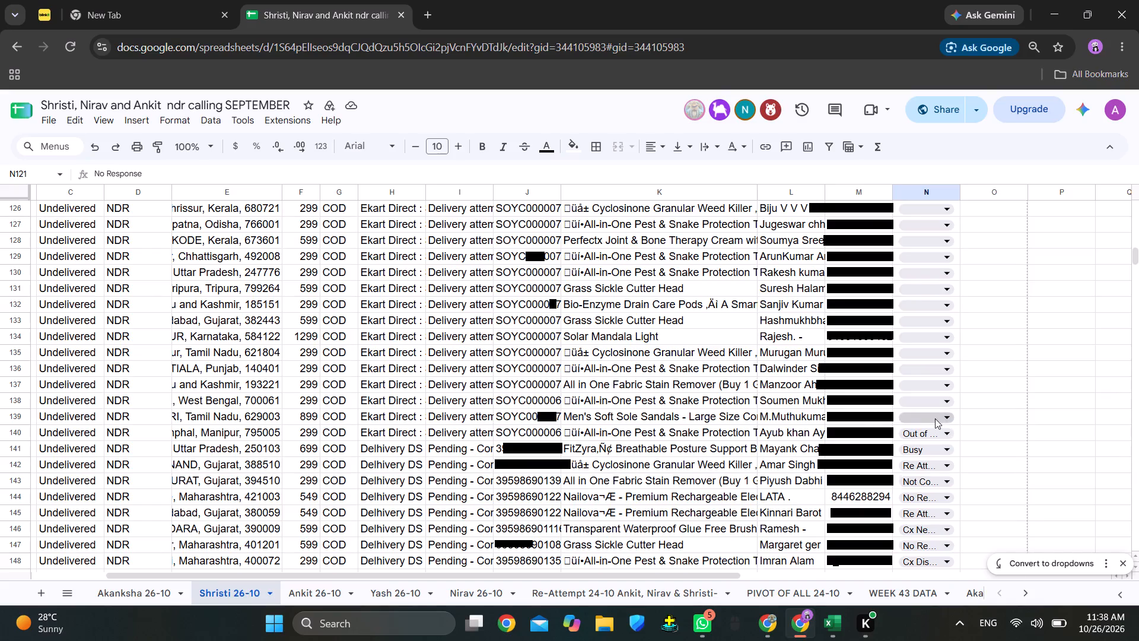
pyautogui.scroll(-2, 947, 500)
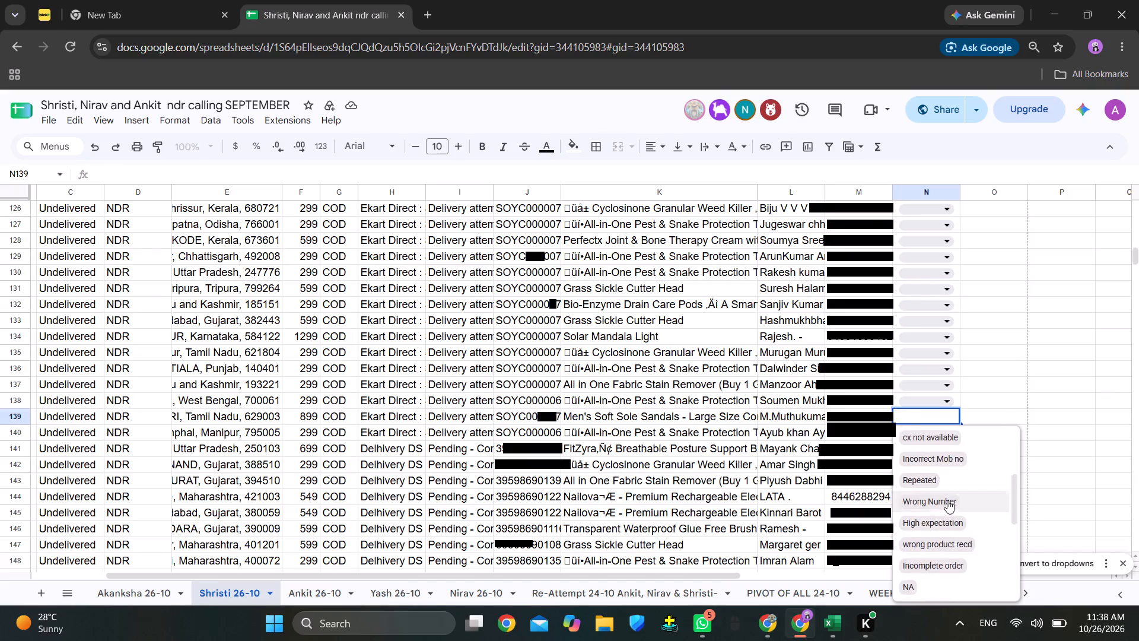
pyautogui.scroll(-2, 947, 518)
pyautogui.click(933, 523)
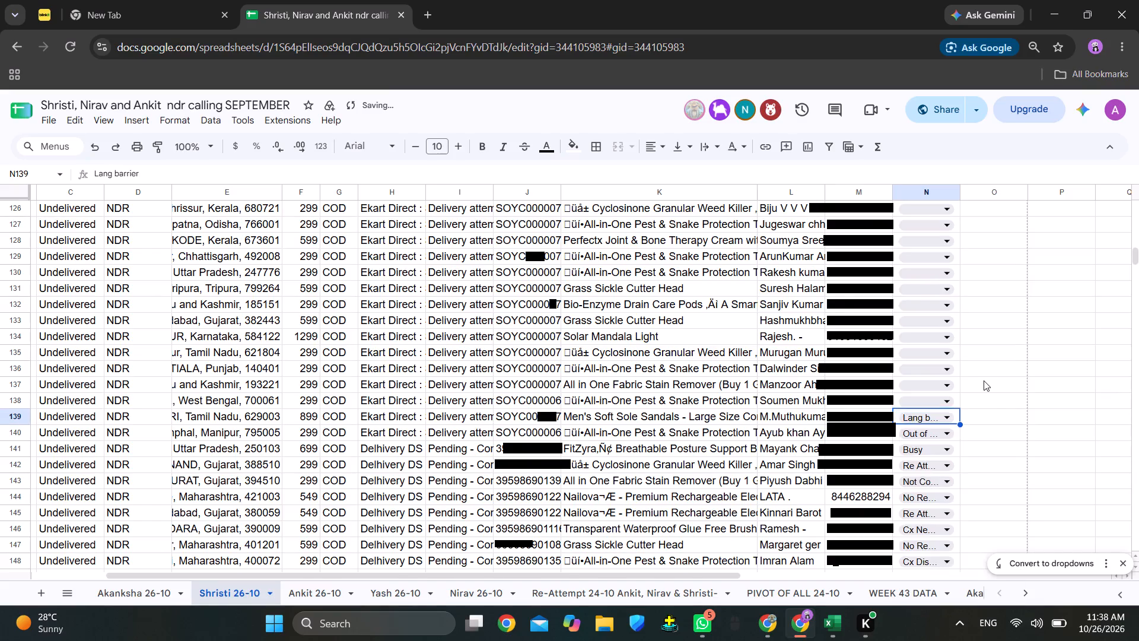
# Check the address of the Cyclosinone Granular Weed Killer order in row 122 and set its remark to Re Attempt.
pyautogui.scroll(1, 985, 378)
pyautogui.scroll(-1, 985, 378)
pyautogui.scroll(3, 985, 378)
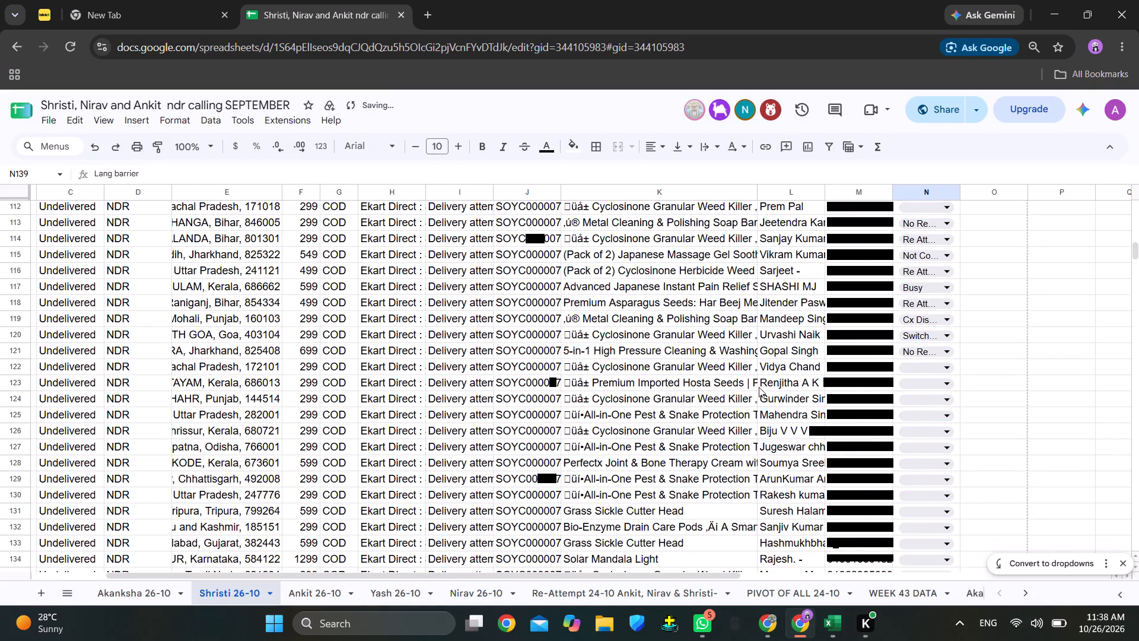
pyautogui.click(215, 367)
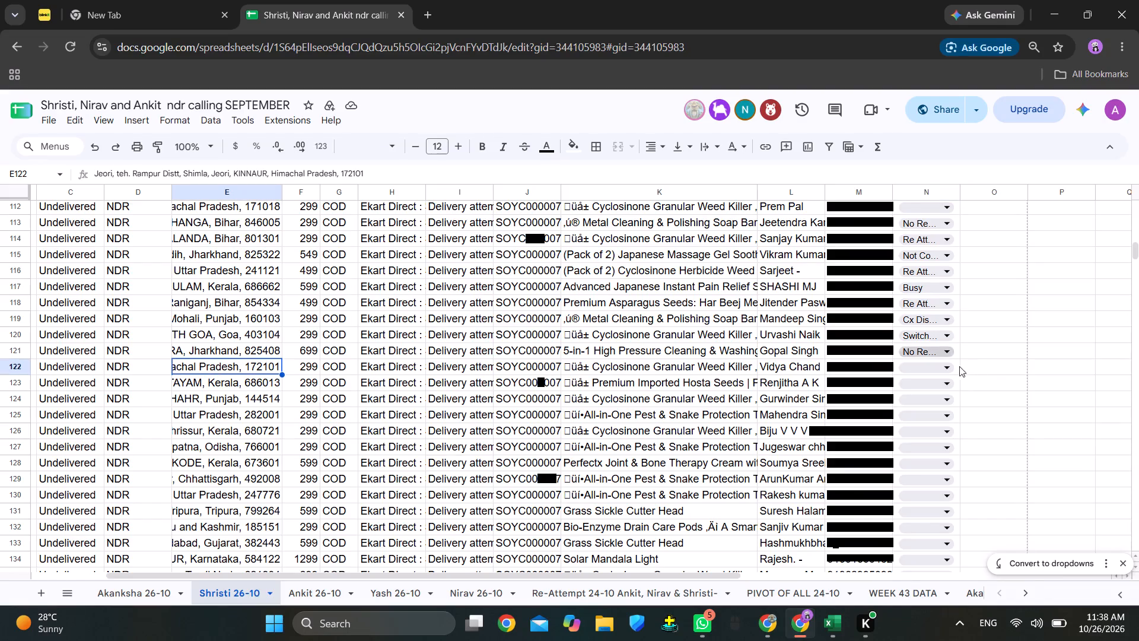
pyautogui.click(940, 369)
pyautogui.click(930, 386)
# Set the remark for the All-in-One Pest & Snake Protection order in row 138 to No Response.
pyautogui.scroll(-1, 973, 392)
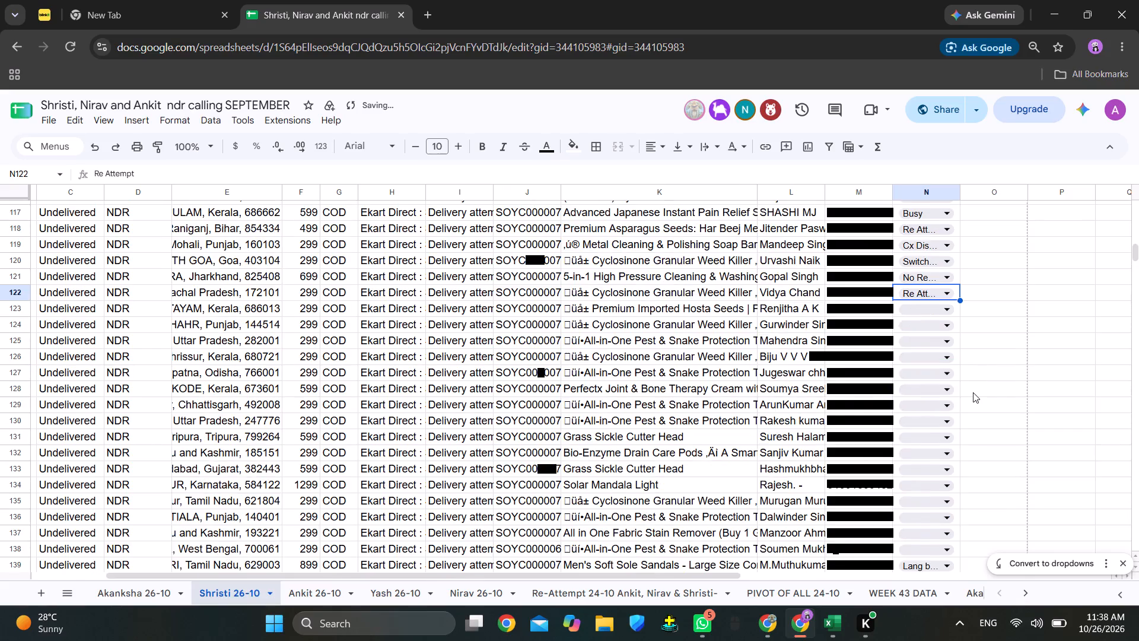
pyautogui.scroll(-1, 973, 392)
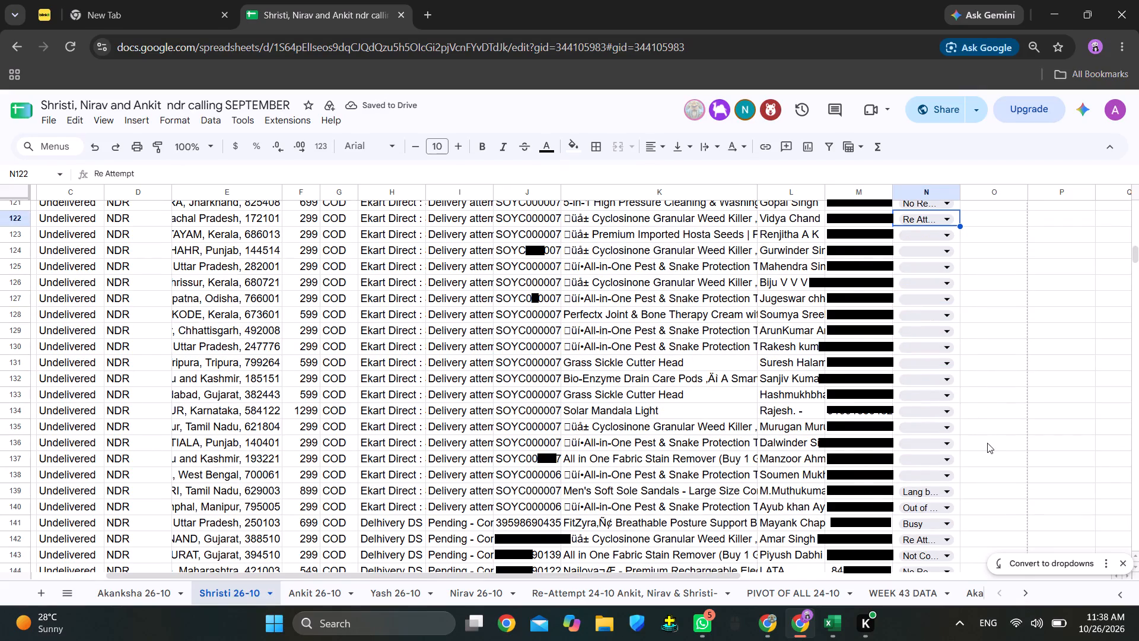
pyautogui.click(931, 474)
pyautogui.click(923, 517)
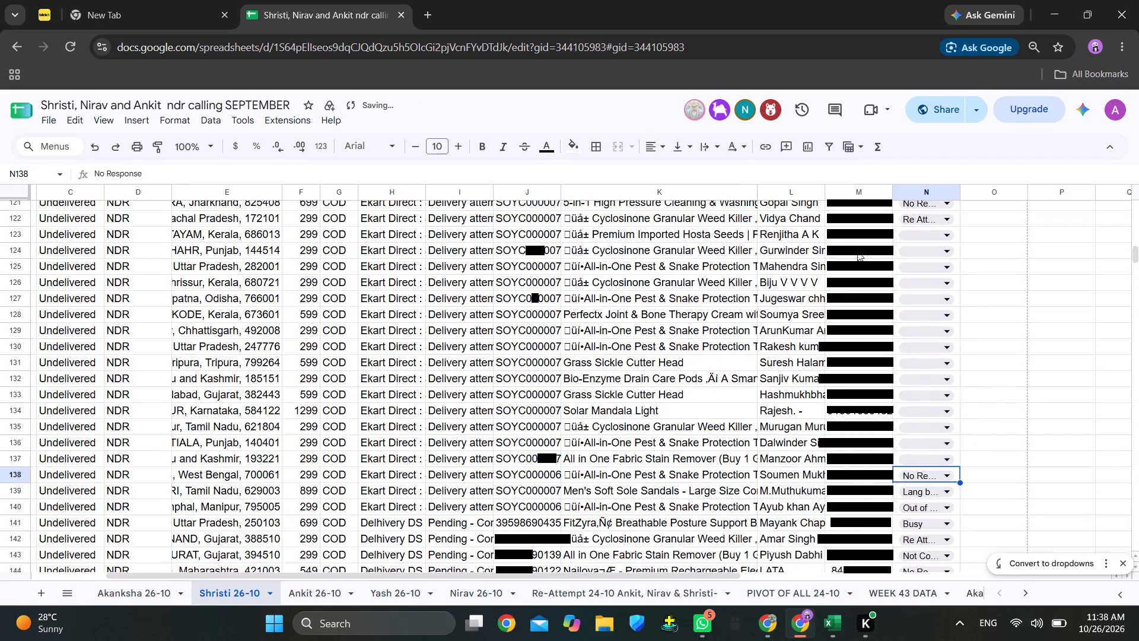
# Check the customer's phone number and name for the Premium Imported Hosta Seeds order in row 123 and set its remark to Lang barrier.
pyautogui.click(856, 237)
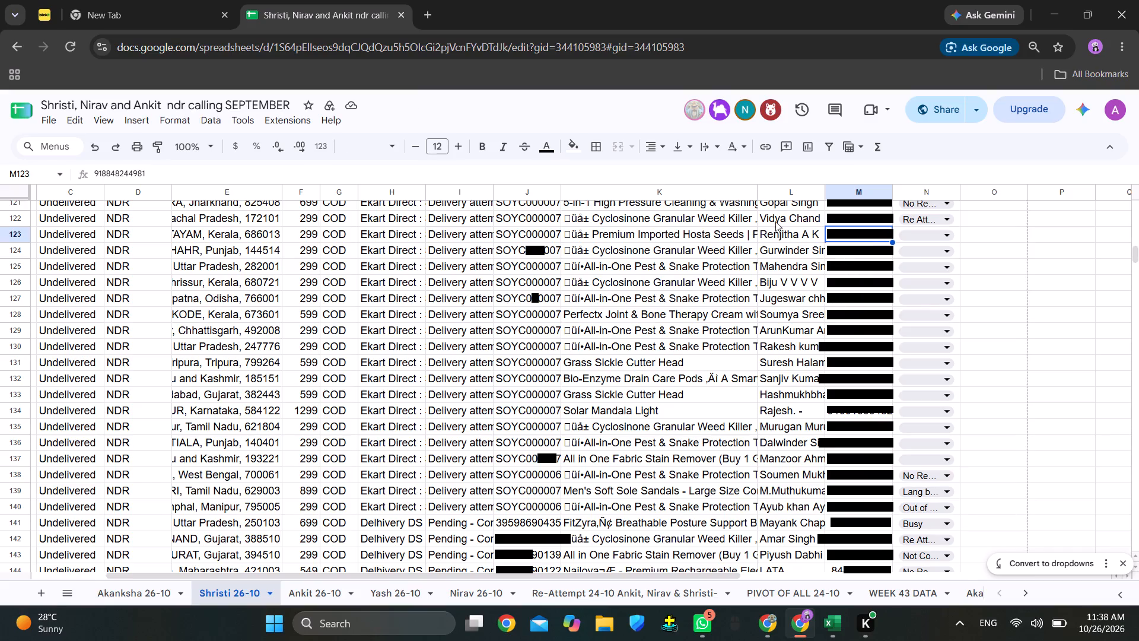
pyautogui.click(788, 231)
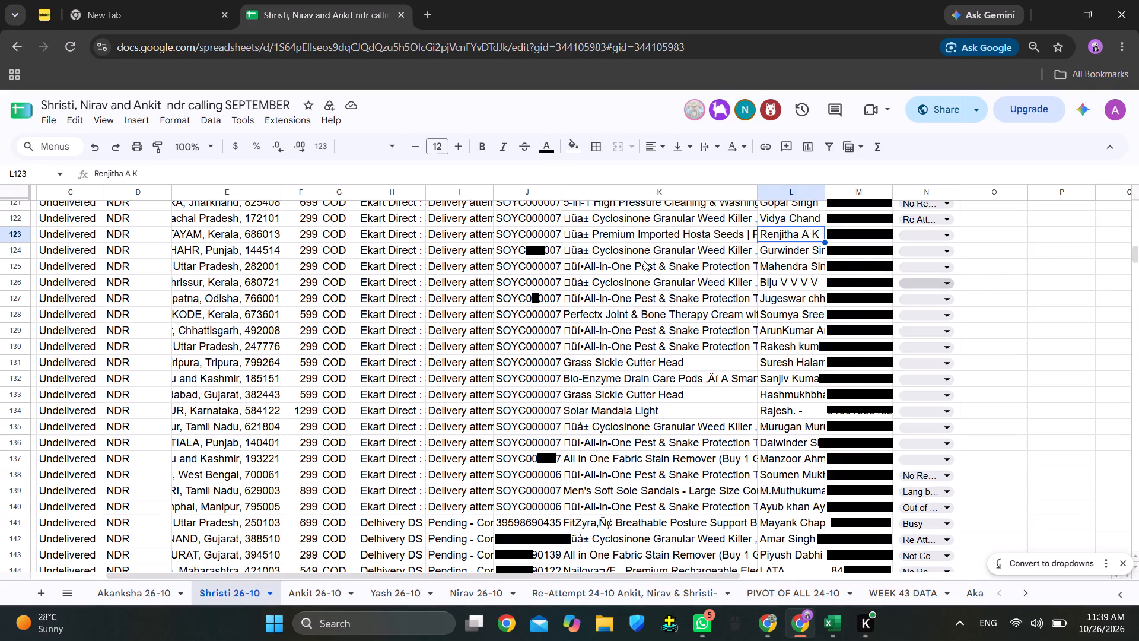
pyautogui.click(933, 234)
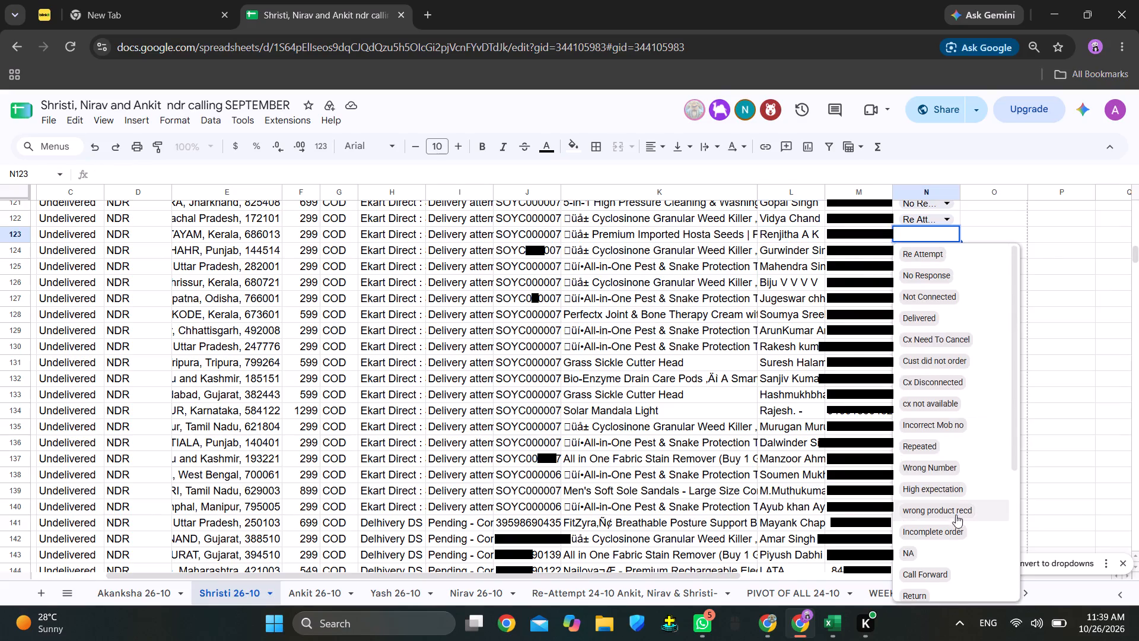
pyautogui.scroll(-3, 952, 532)
pyautogui.click(929, 443)
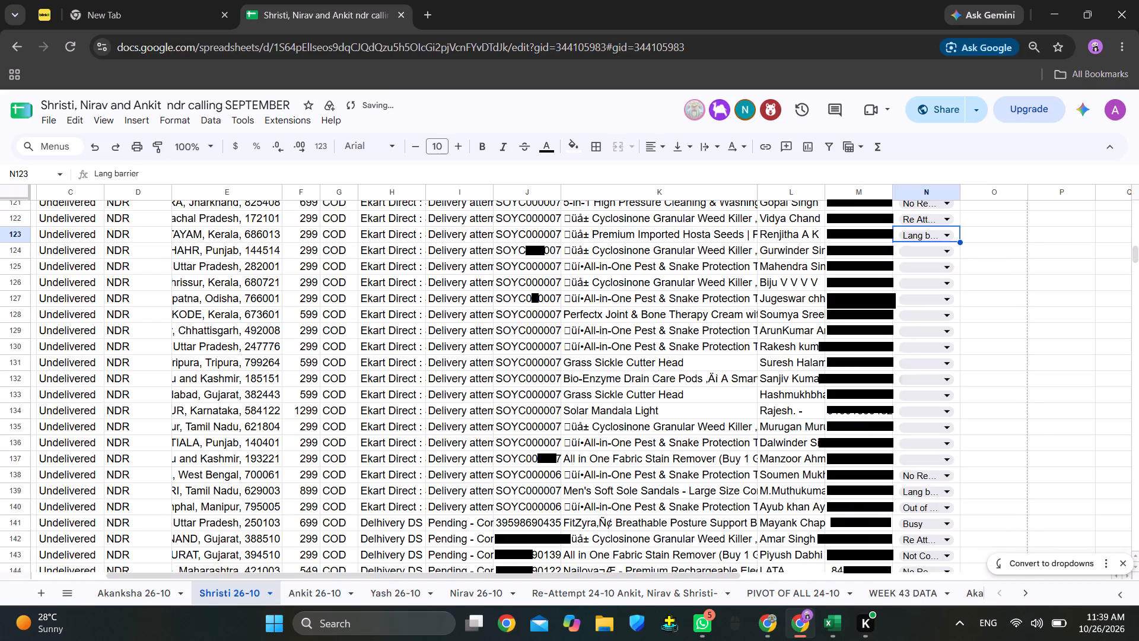
# Examine the Remarks columns on the Yash 26-10 and Nirav 26-10 sheets and return to the Shristi 26-10 sheet.
pyautogui.click(864, 249)
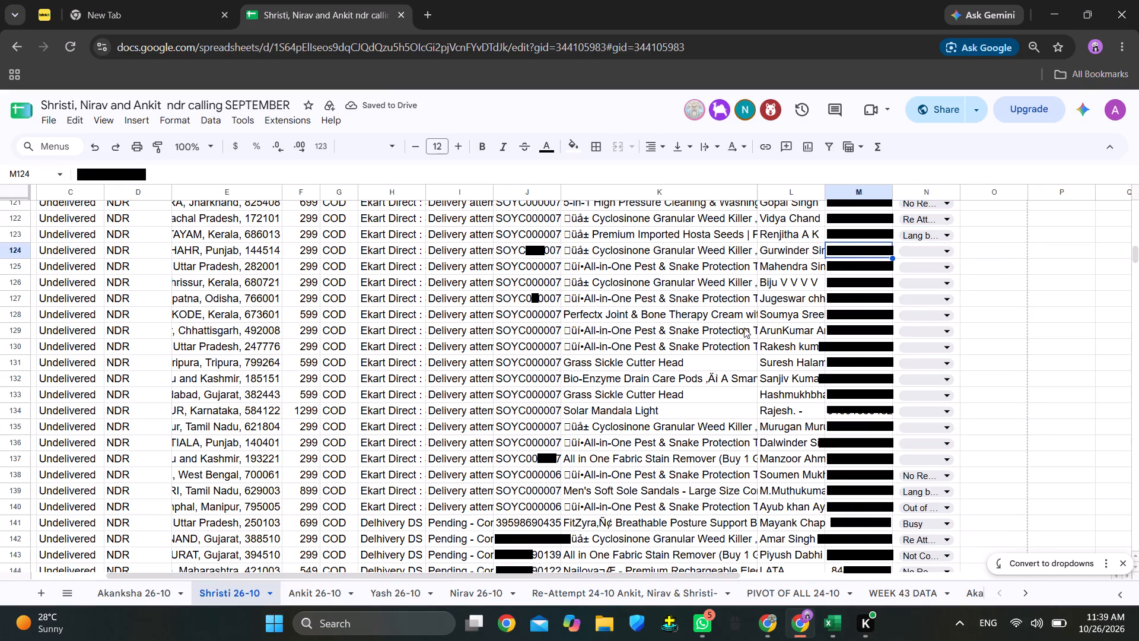
pyautogui.click(383, 600)
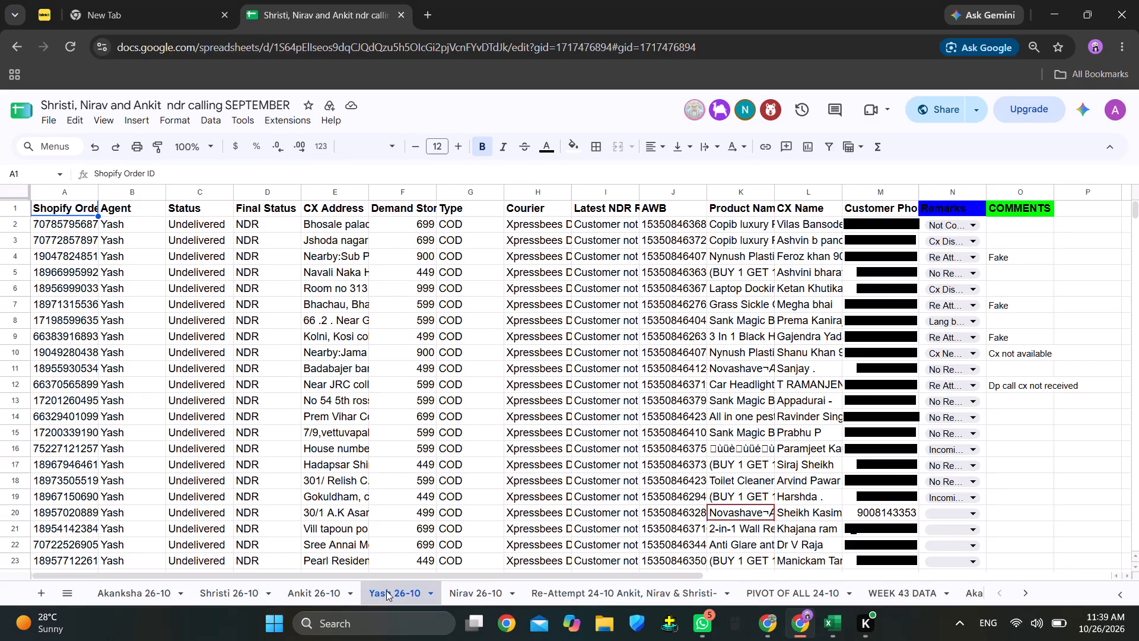
pyautogui.click(476, 590)
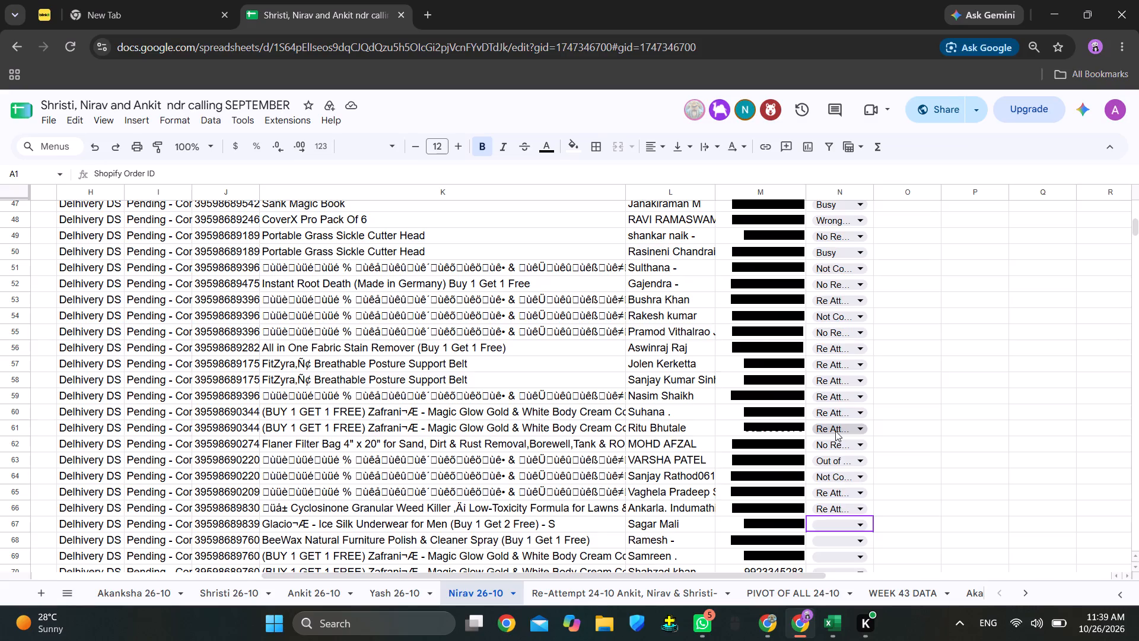
pyautogui.scroll(-3, 861, 330)
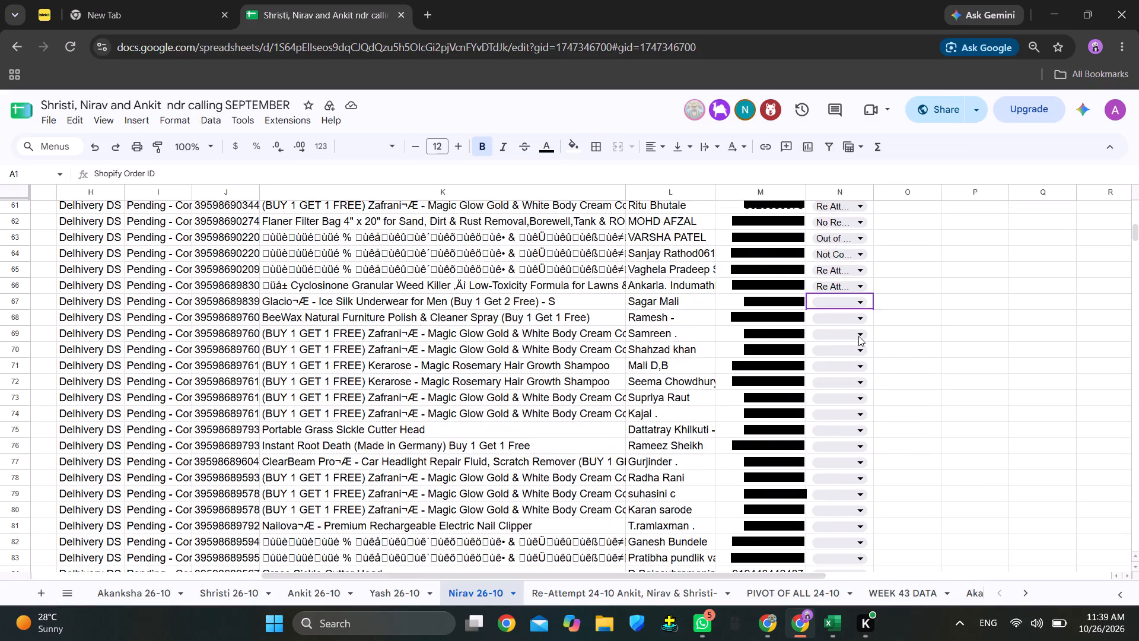
pyautogui.scroll(-1, 858, 336)
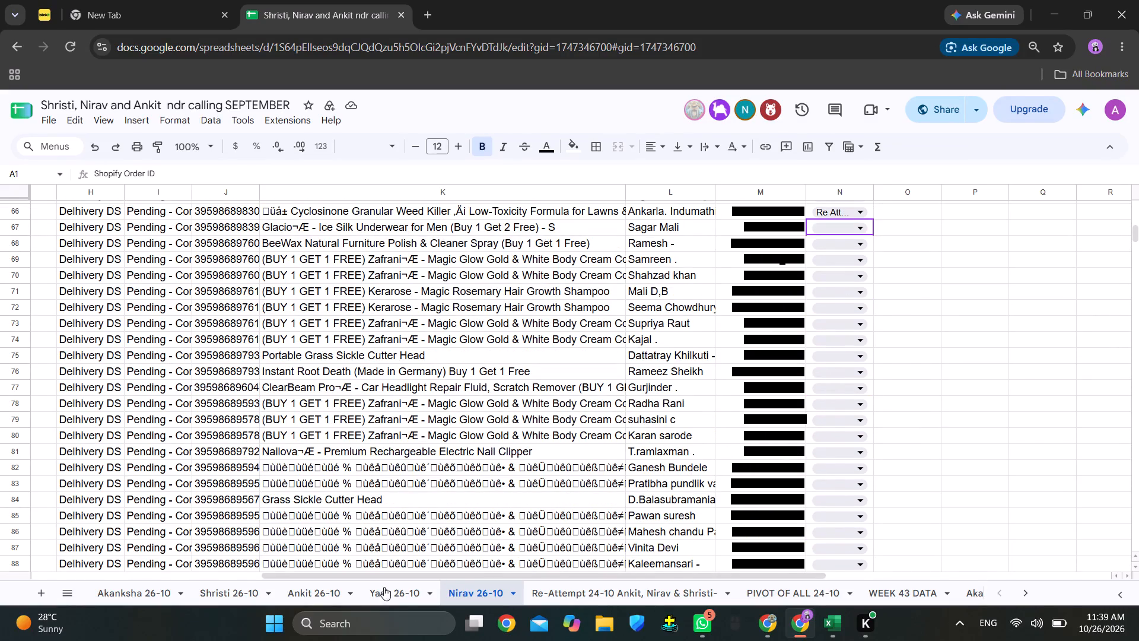
pyautogui.click(236, 595)
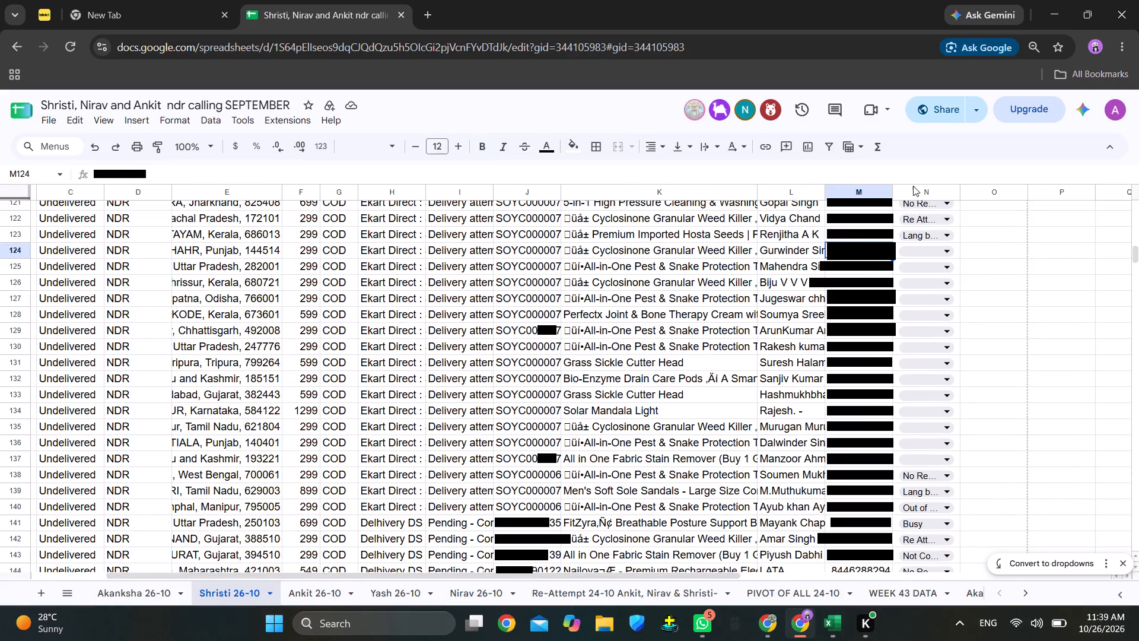
# Check the customer name for the Cyclosinone Granular Weed Killer order in row 124 and set its remark to Re Attempt.
pyautogui.click(786, 254)
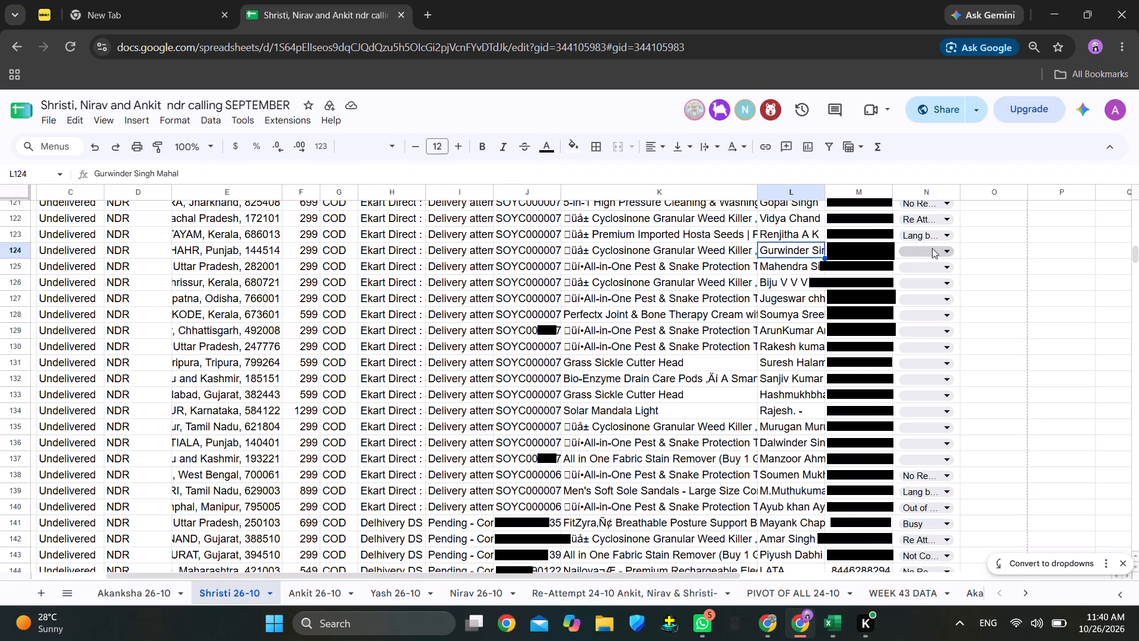
pyautogui.click(932, 249)
pyautogui.click(935, 267)
# Check the customer's phone number and name for the All-in-One Pest & Snake Protection order in row 125 and set its remark to Not Connected.
pyautogui.click(861, 268)
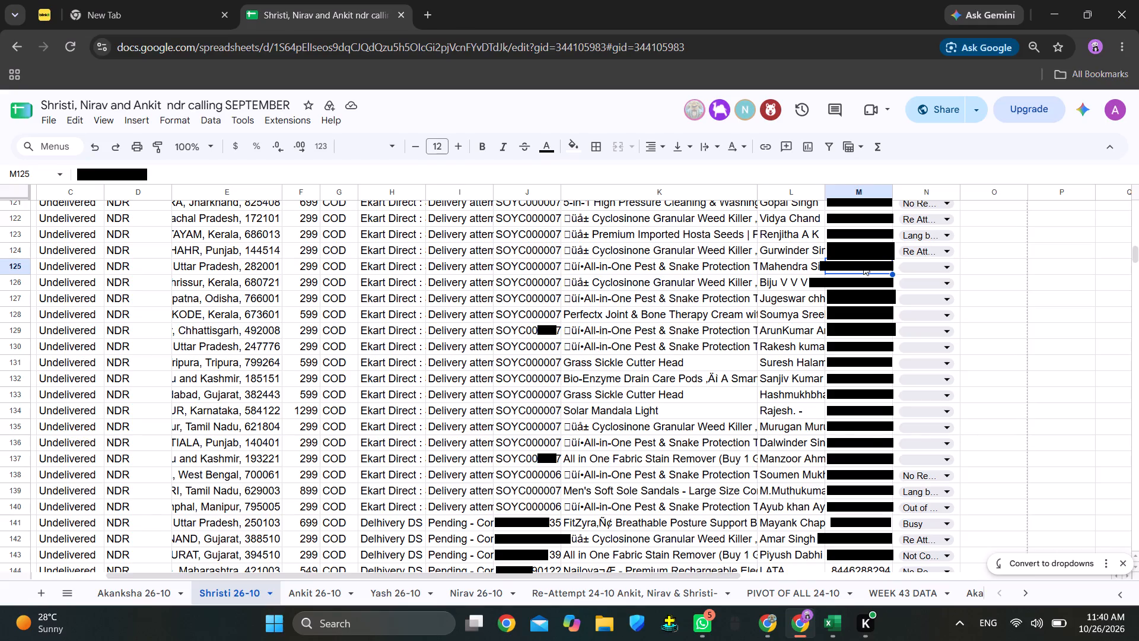
pyautogui.click(816, 263)
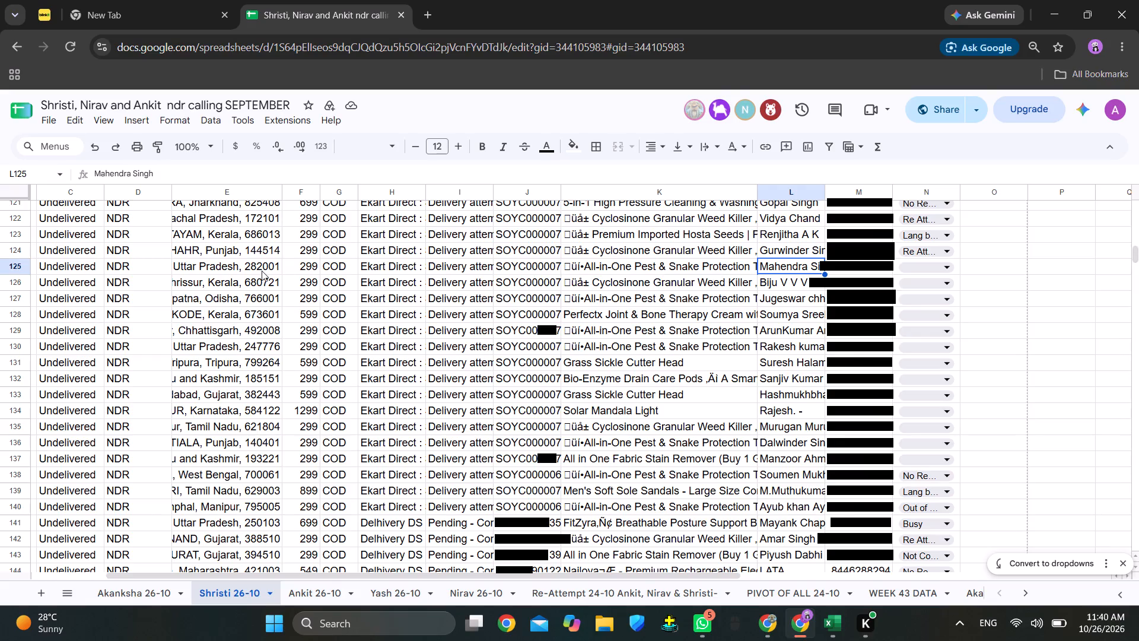
pyautogui.click(918, 268)
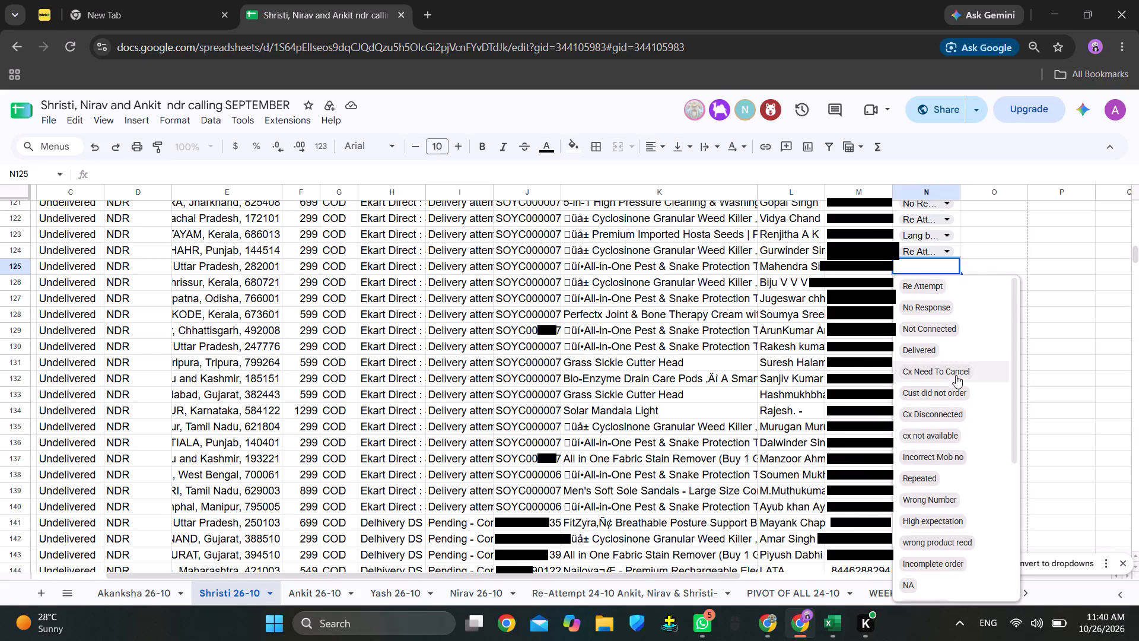
pyautogui.click(937, 329)
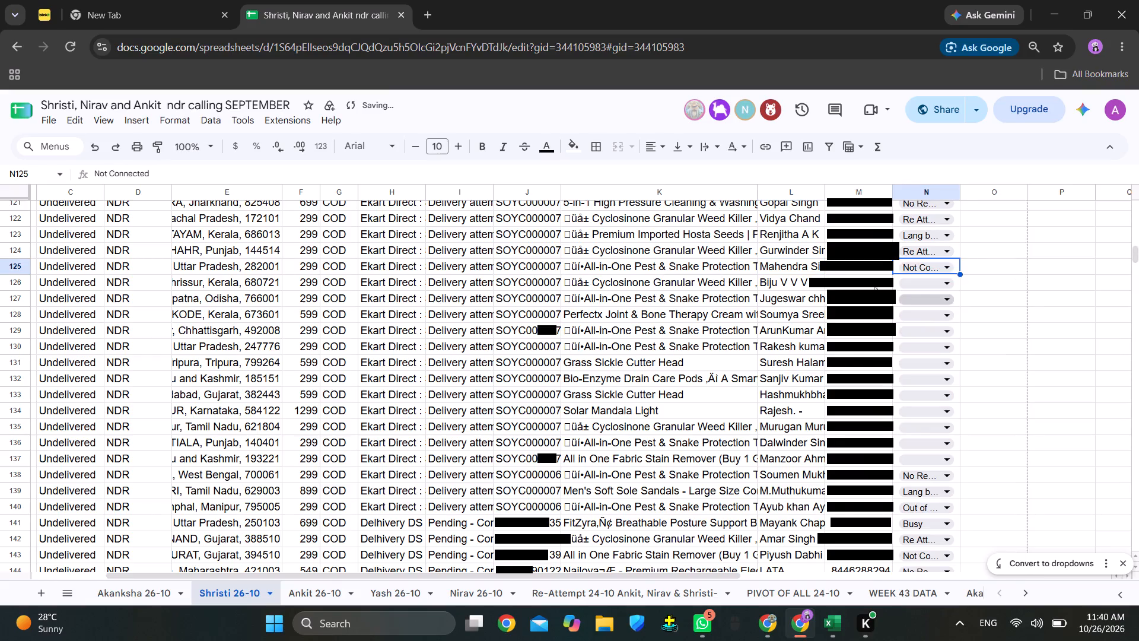
# Check the customer's phone number and name for the Cyclosinone Granular Weed Killer order in row 126 and set its remark to Cx Need To Cancel.
pyautogui.click(872, 276)
pyautogui.scroll(2, 1012, 287)
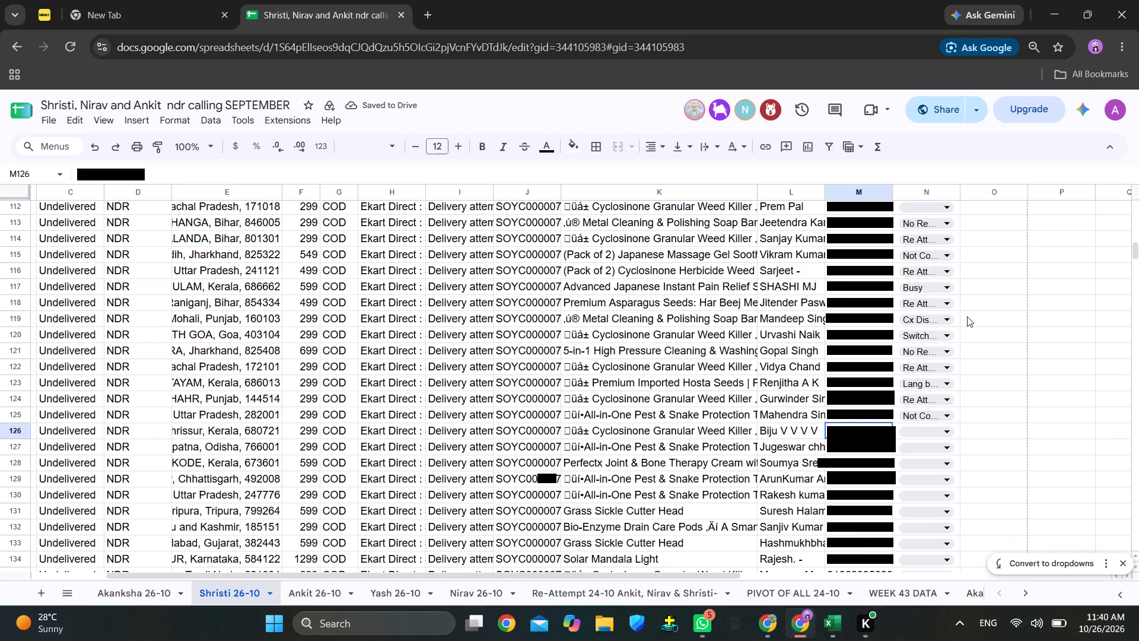
pyautogui.scroll(-2, 967, 316)
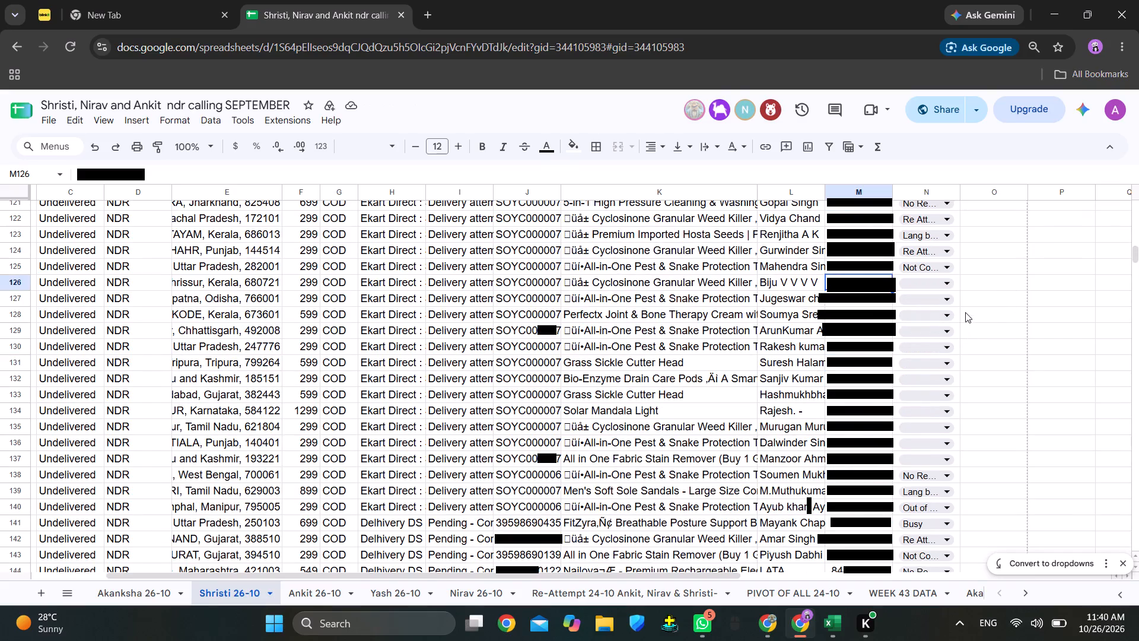
pyautogui.click(798, 283)
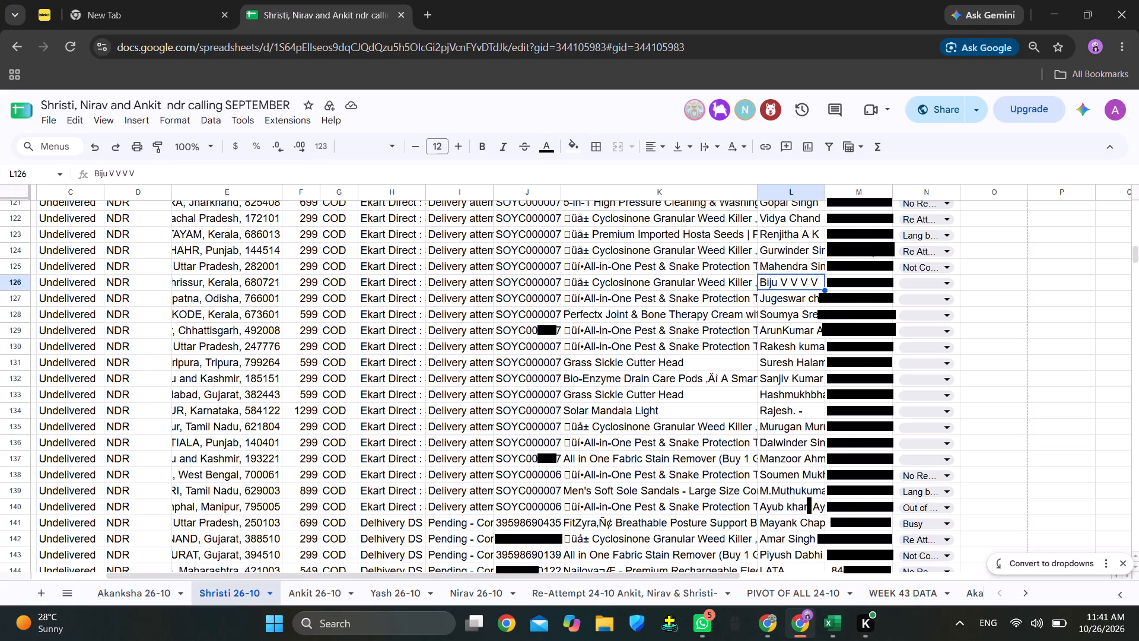
pyautogui.click(936, 283)
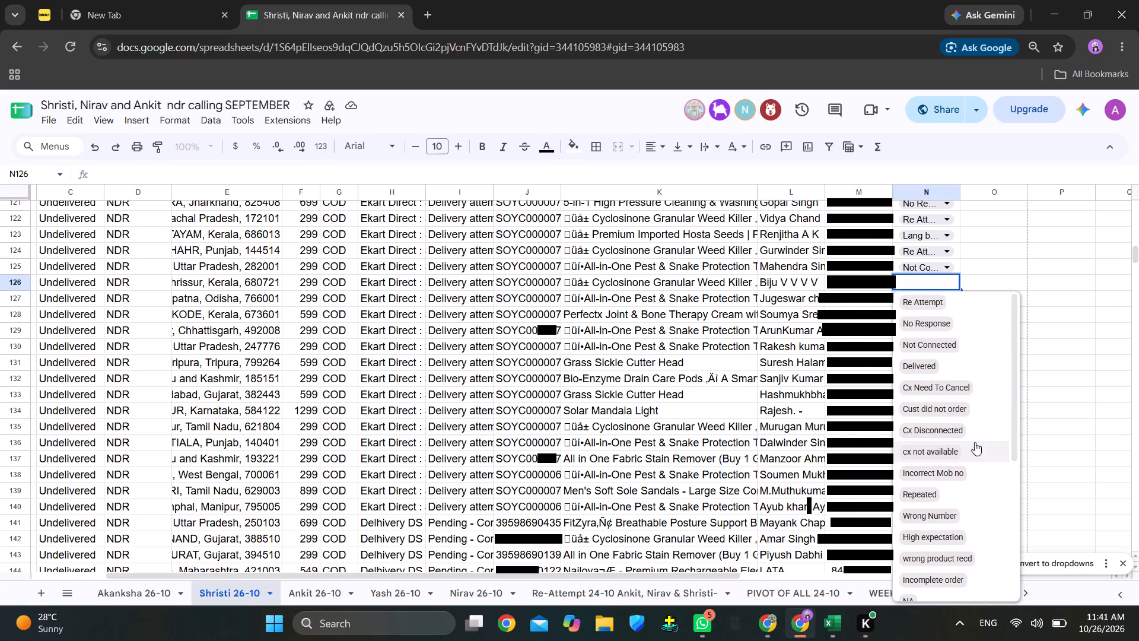
pyautogui.click(934, 388)
# Check the customer's phone number and name for the All-in-One Pest & Snake Protection order in row 127 and set its remark to No Response.
pyautogui.click(866, 300)
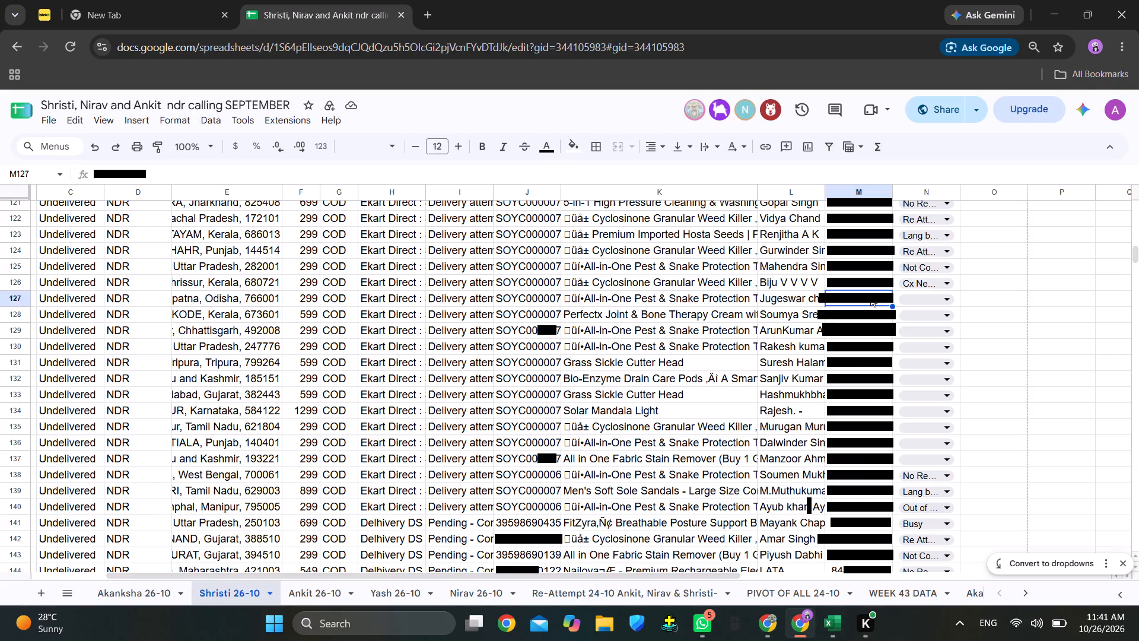
pyautogui.click(804, 299)
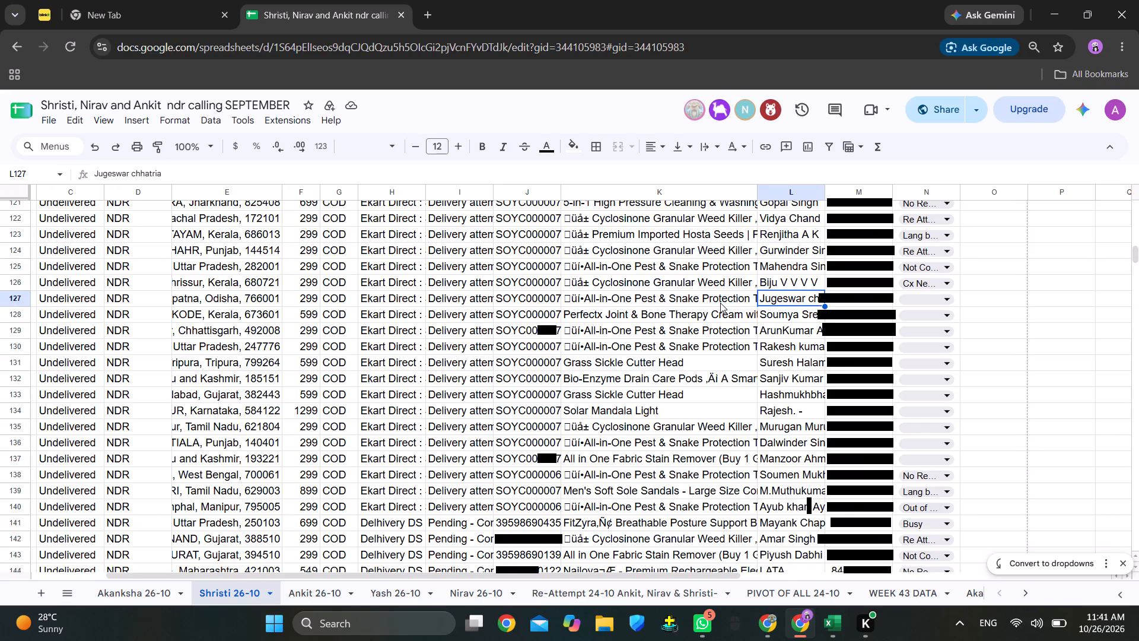
pyautogui.click(933, 303)
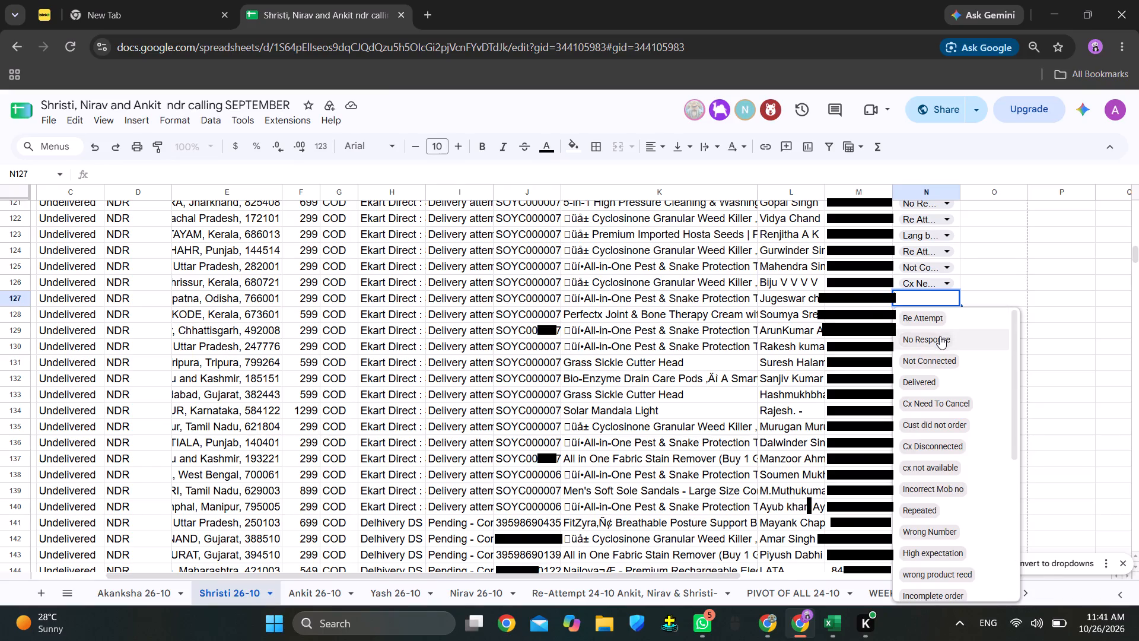
pyautogui.click(940, 336)
# Check the customer's phone number and name for the Perfectx Joint & Bone Therapy Cream order in row 128 and set its remark to currently unavailable.
pyautogui.click(870, 317)
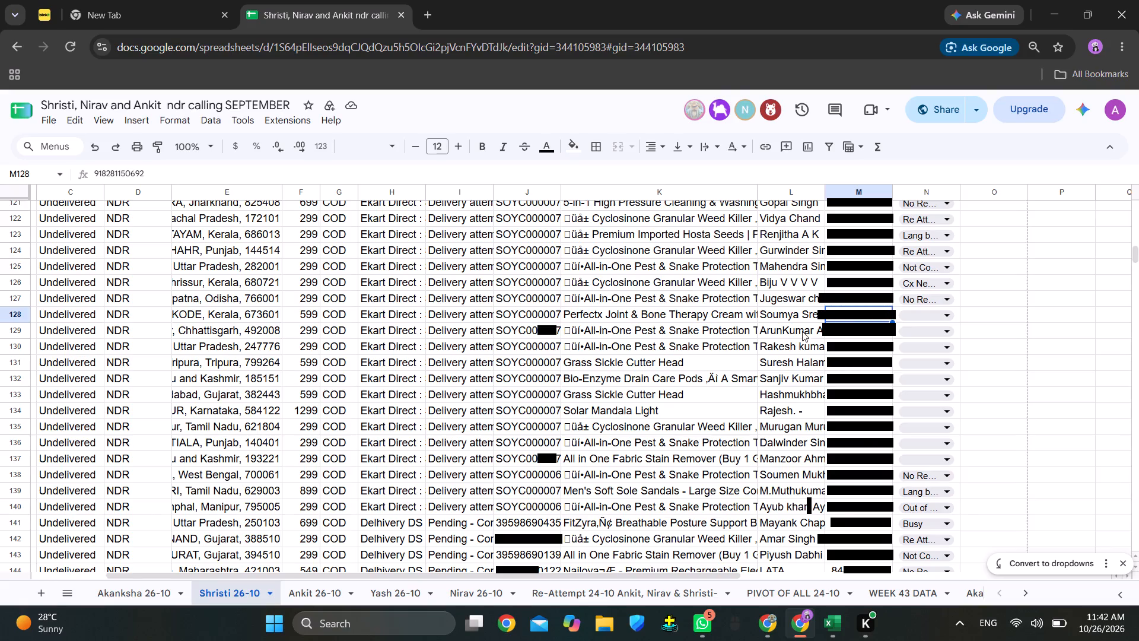
pyautogui.click(813, 315)
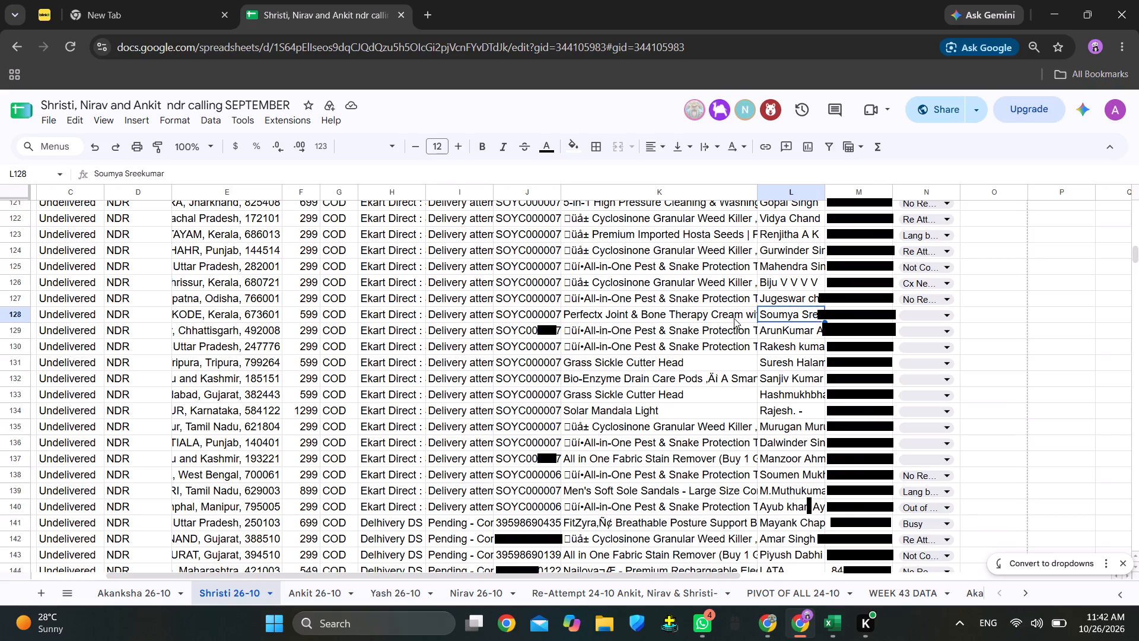
pyautogui.click(917, 316)
pyautogui.scroll(-5, 941, 426)
pyautogui.scroll(-5, 958, 472)
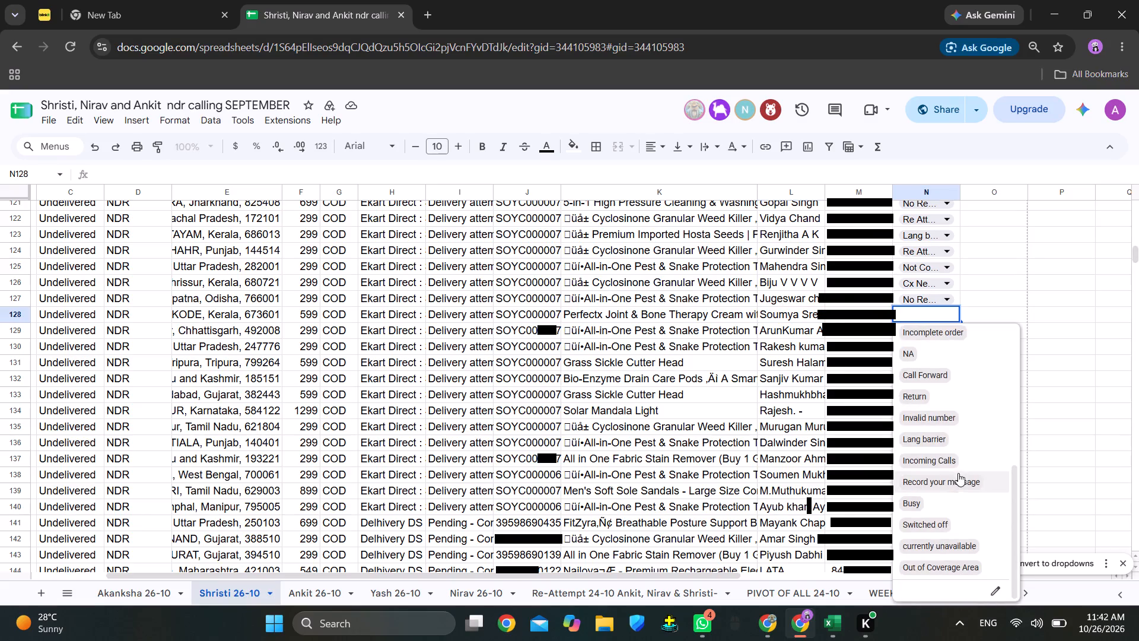
pyautogui.click(950, 550)
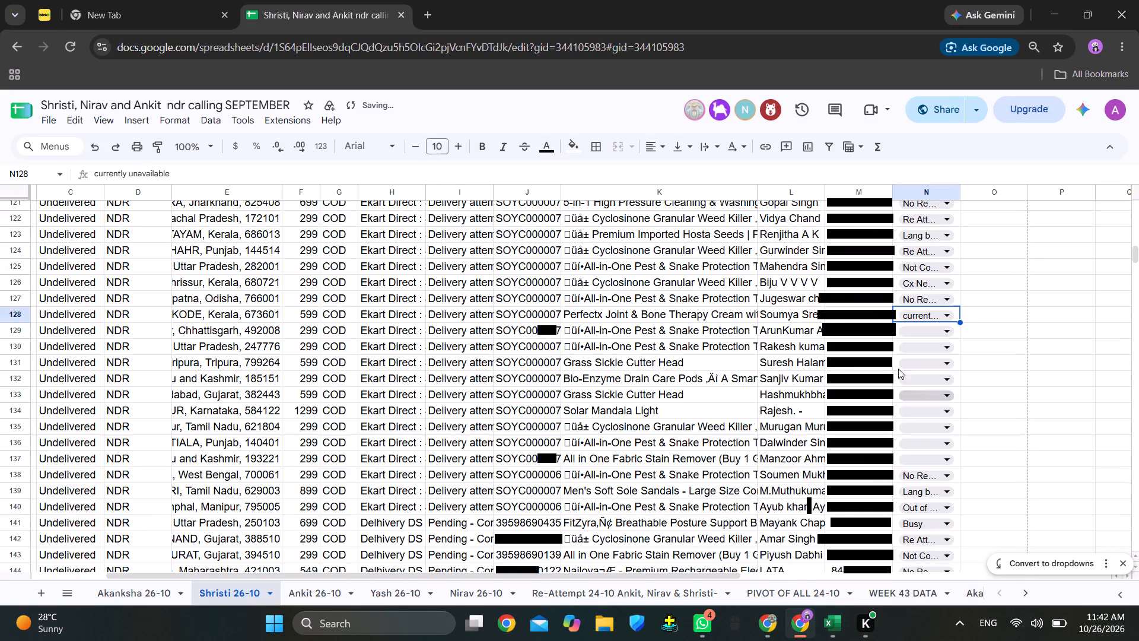
# Check the customer's phone number and name for the All-in-One Pest & Snake Protection order in row 129.
pyautogui.click(876, 331)
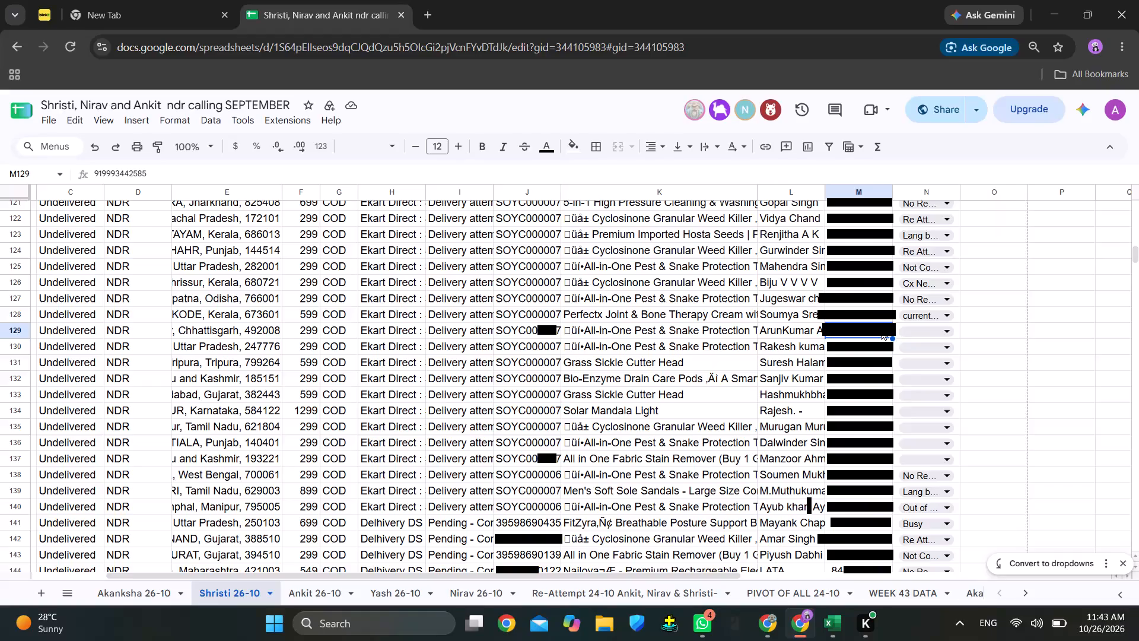
pyautogui.click(812, 337)
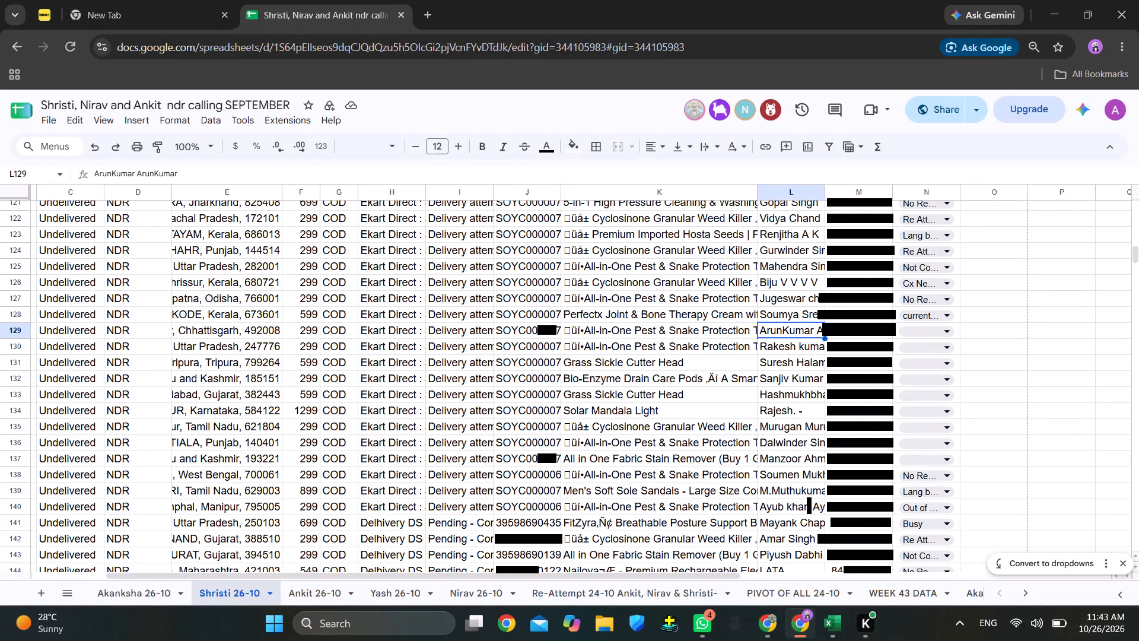
# Examine the orders and their remarks on the Nirav 26-10 sheet and return to the Shristi 26-10 sheet.
pyautogui.click(469, 593)
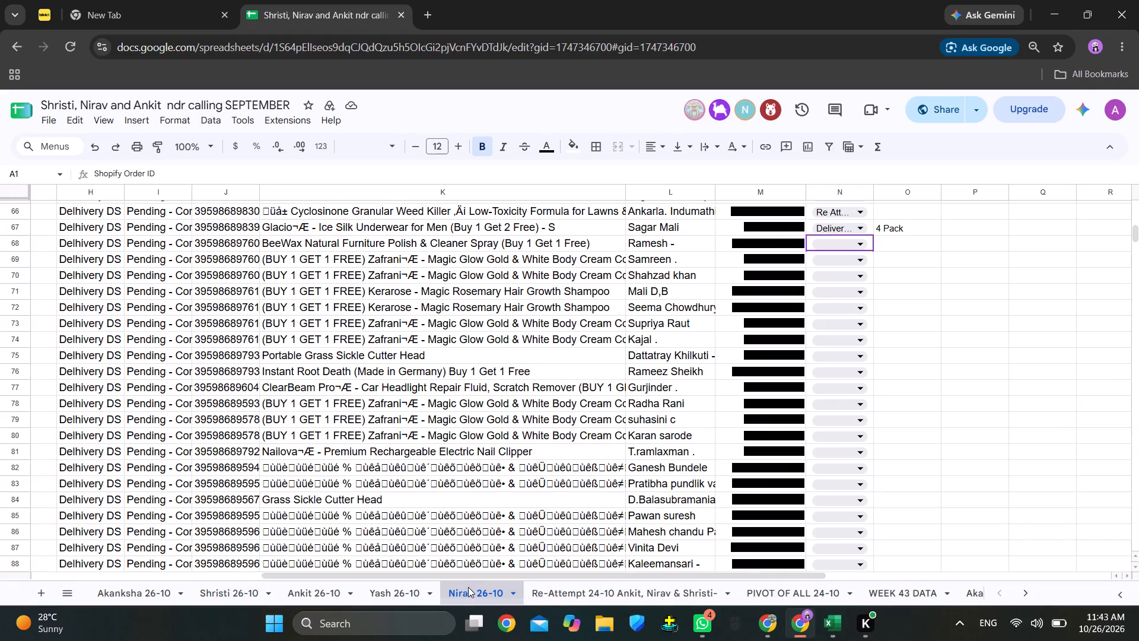
pyautogui.scroll(2, 545, 331)
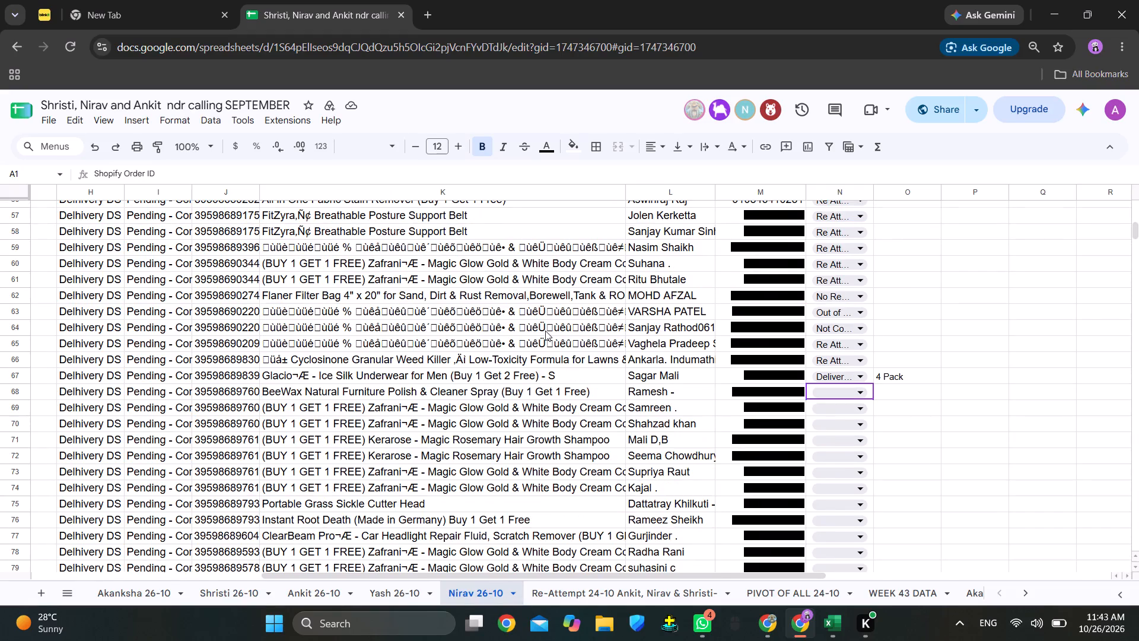
pyautogui.scroll(3, 545, 331)
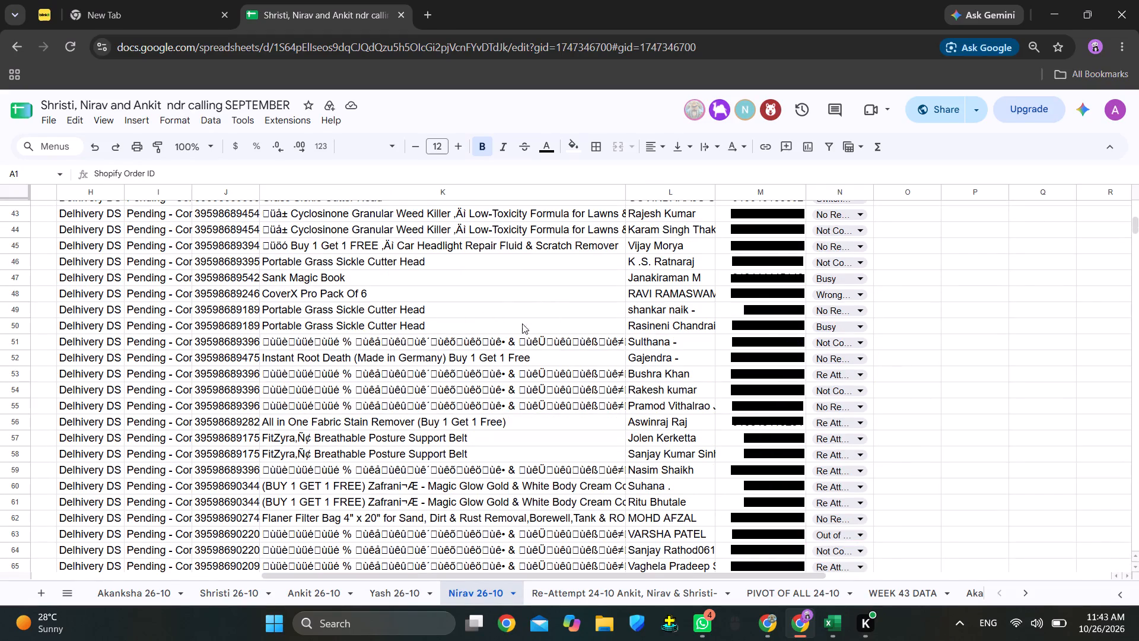
pyautogui.scroll(2, 531, 311)
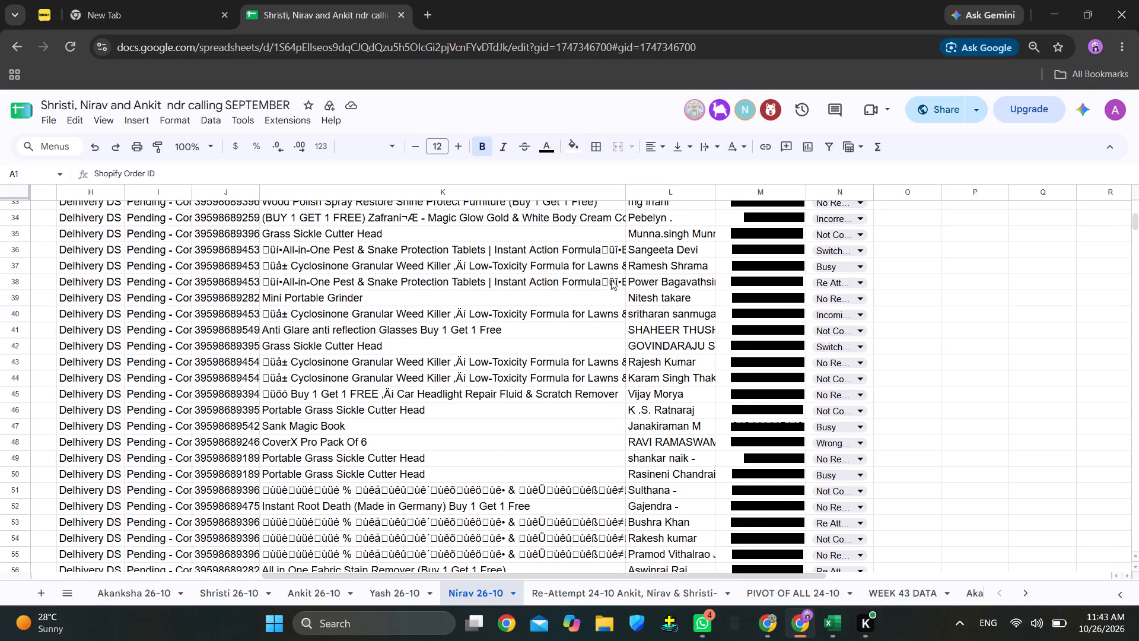
pyautogui.scroll(1, 488, 281)
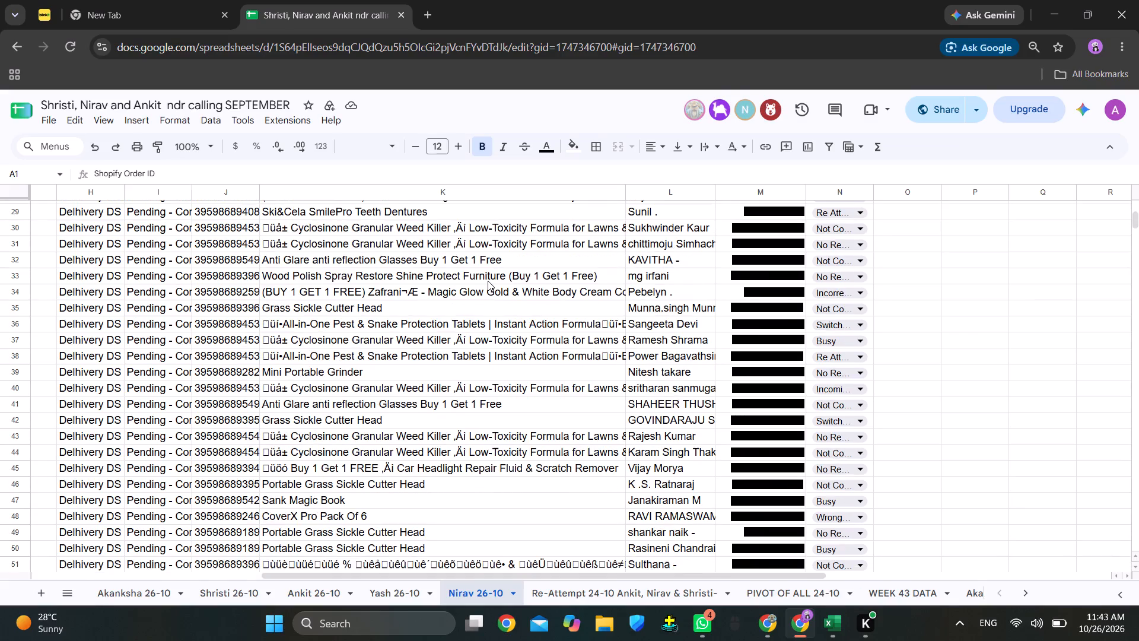
pyautogui.scroll(4, 488, 281)
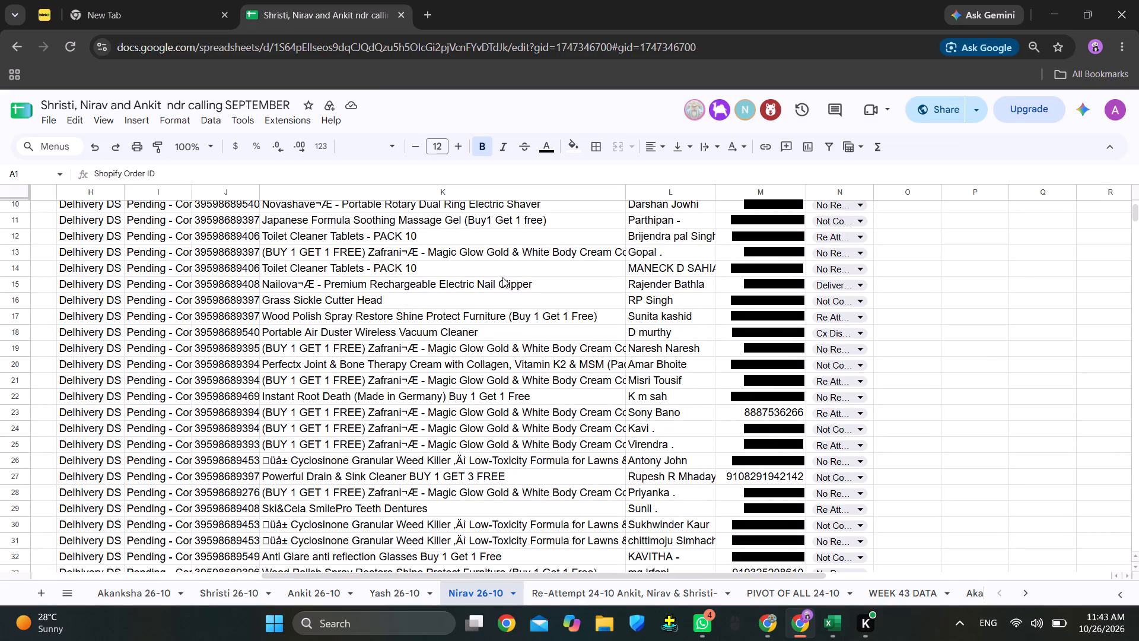
pyautogui.scroll(-10, 509, 296)
pyautogui.scroll(-3, 572, 374)
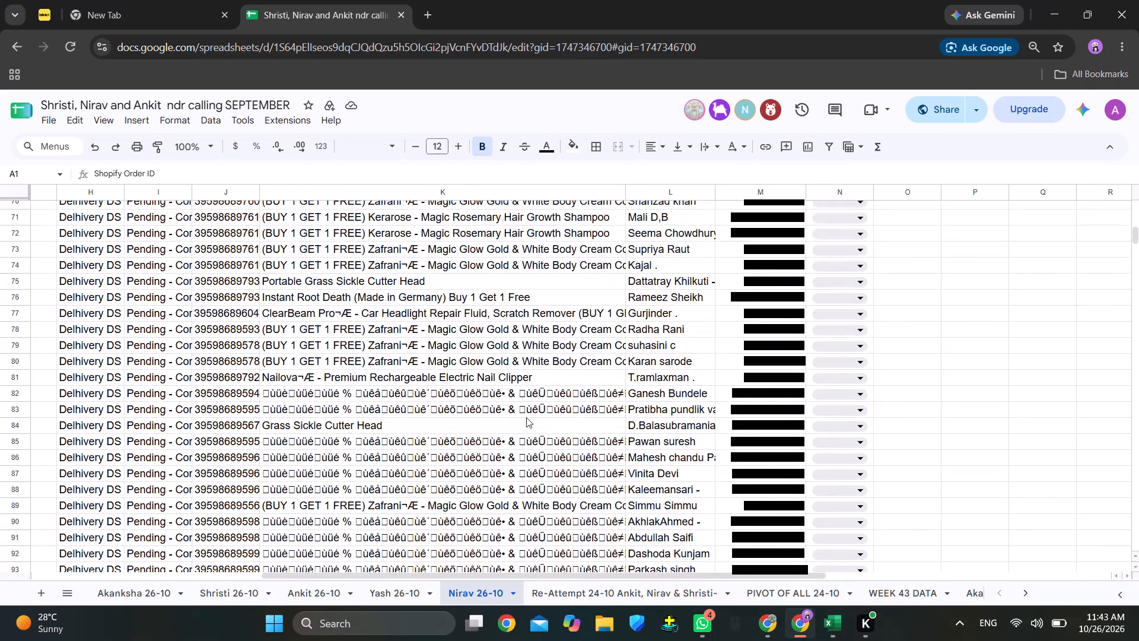
pyautogui.click(249, 600)
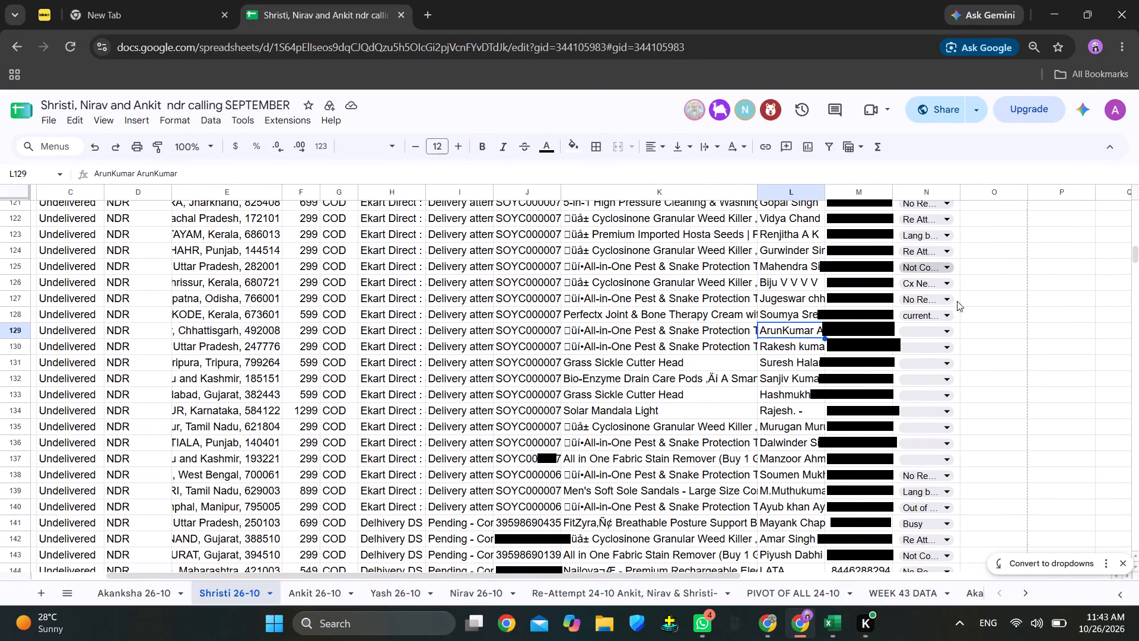
# Set the remark for the All-in-One Pest & Snake Protection order in row 129 to Re Attempt.
pyautogui.click(939, 337)
pyautogui.click(936, 351)
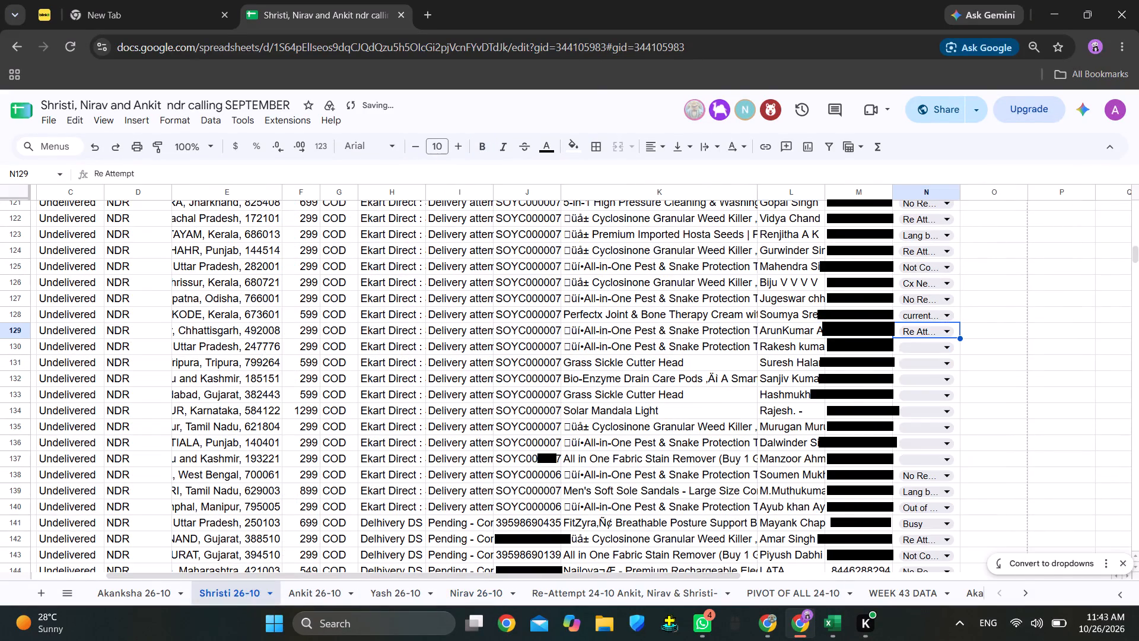
# Check the customer's phone number, name and full product description for the order in row 130 and set its remark to Re Attempt.
pyautogui.click(863, 347)
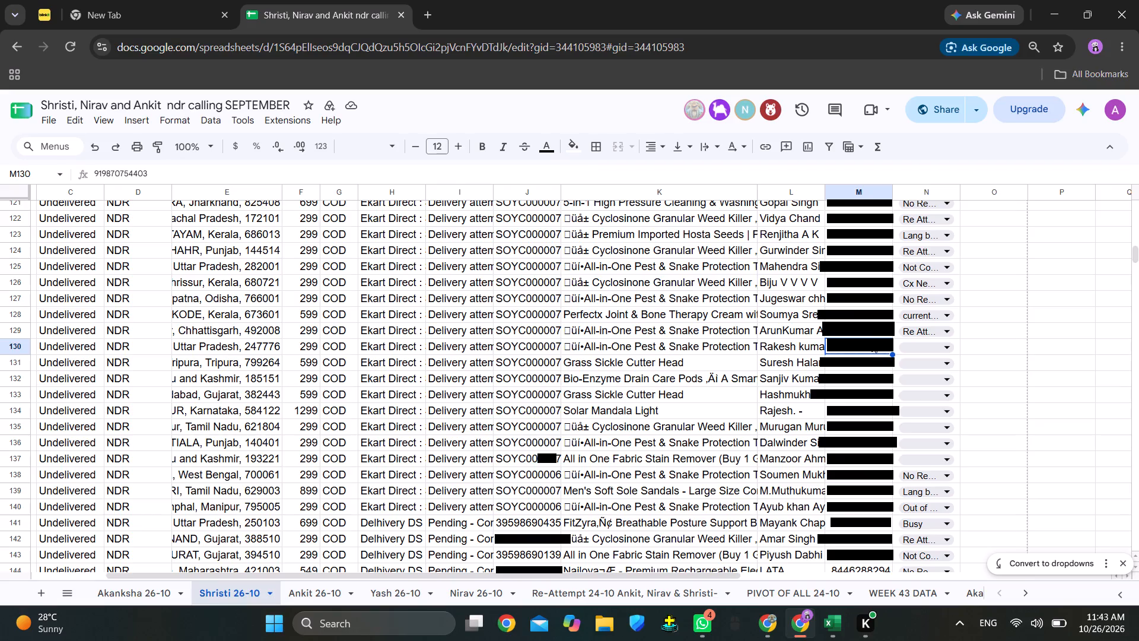
pyautogui.click(800, 349)
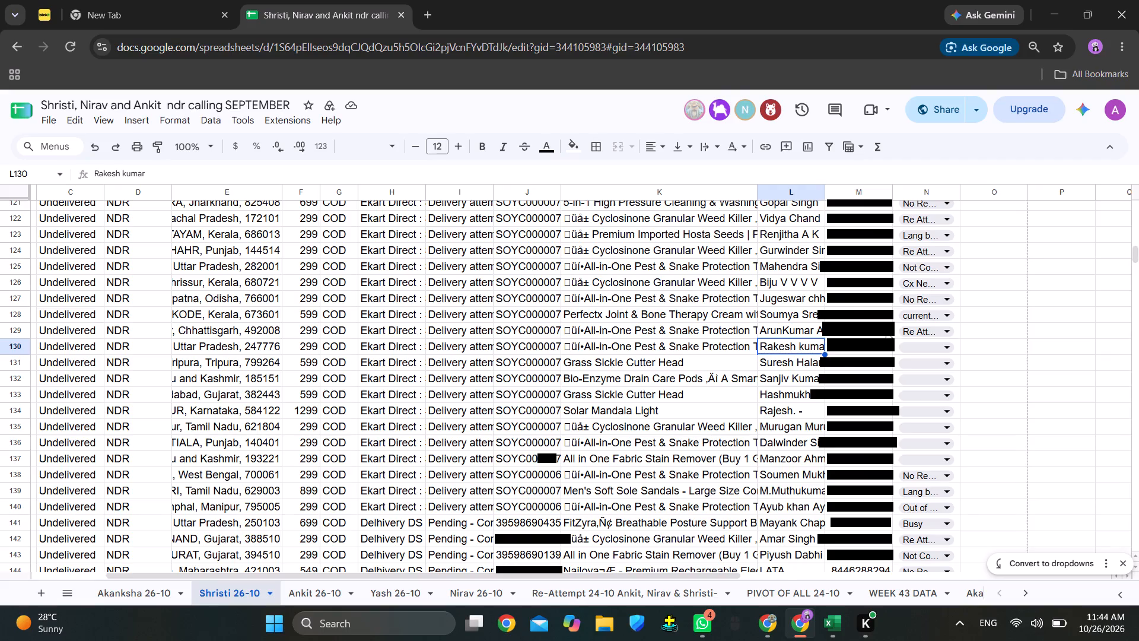
pyautogui.doubleClick(734, 349)
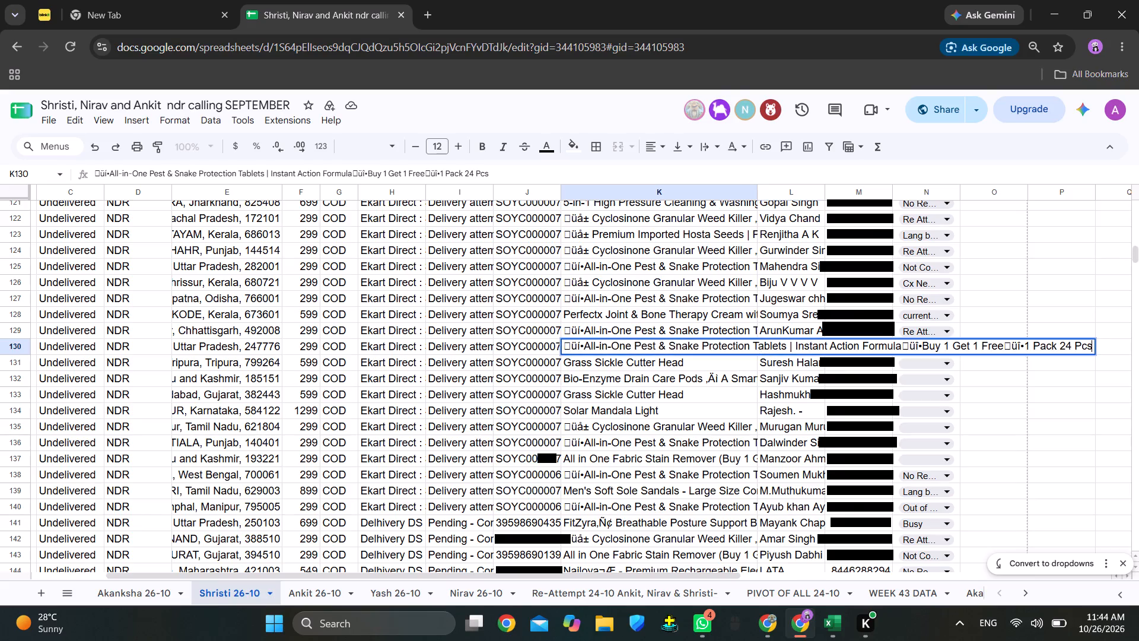
pyautogui.moveTo(1076, 346); pyautogui.dragTo(1042, 349)
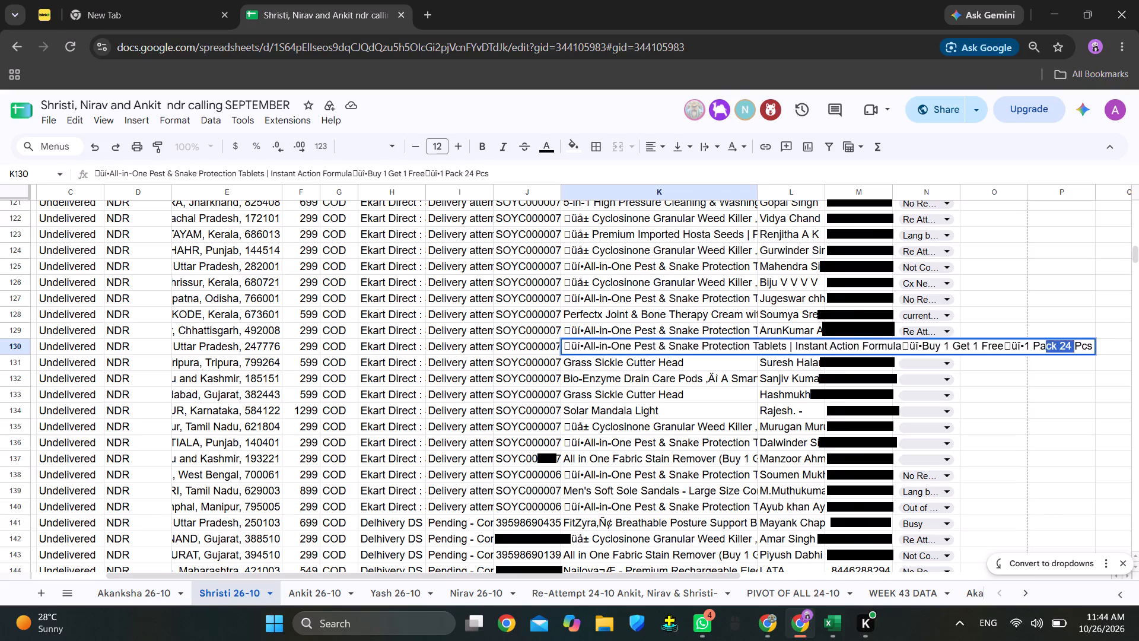
pyautogui.moveTo(1042, 349); pyautogui.dragTo(891, 345)
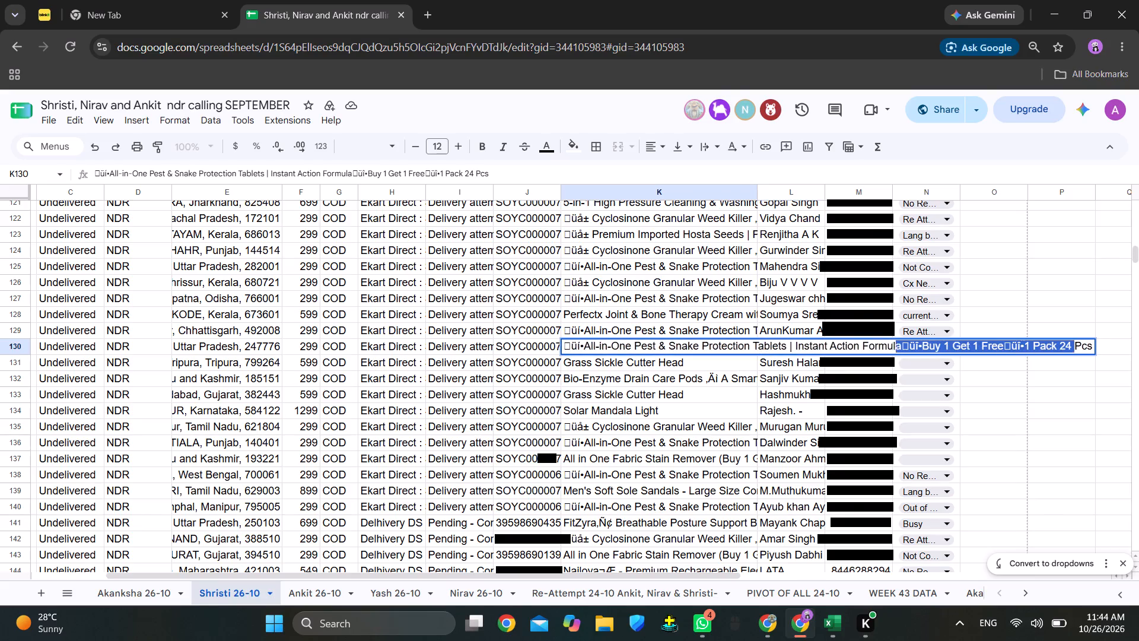
pyautogui.moveTo(891, 345); pyautogui.dragTo(552, 345)
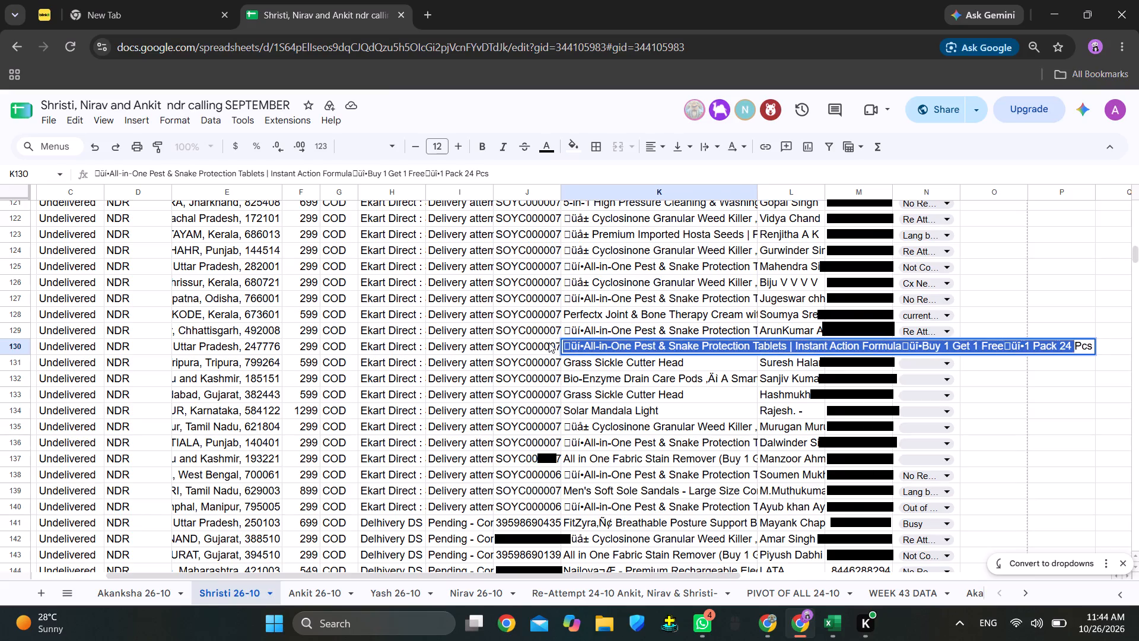
pyautogui.click(548, 342)
pyautogui.click(937, 349)
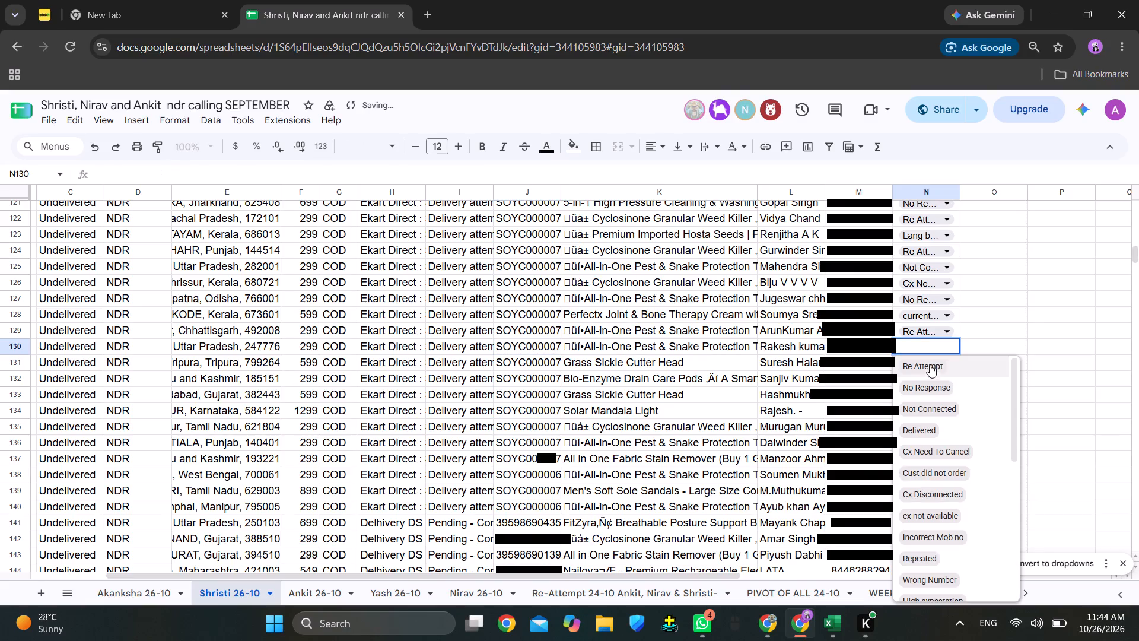
pyautogui.click(927, 369)
# Check the customer's phone number and name for the Grass Sickle Cutter Head order in row 131 and set its remark to Cx Disconnected.
pyautogui.click(869, 361)
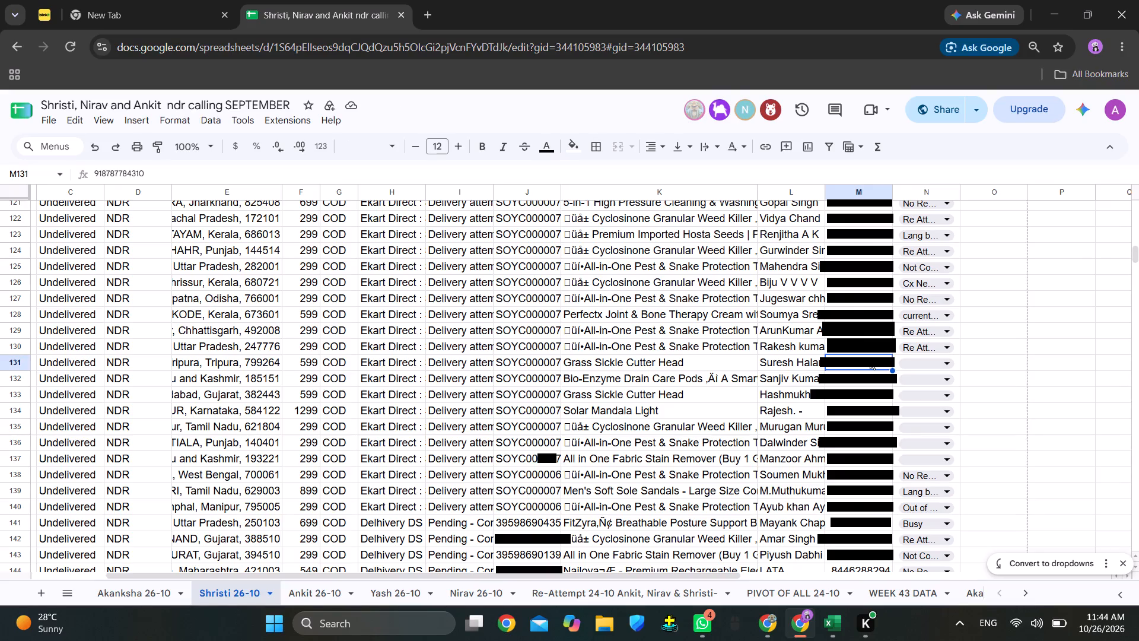
pyautogui.click(802, 360)
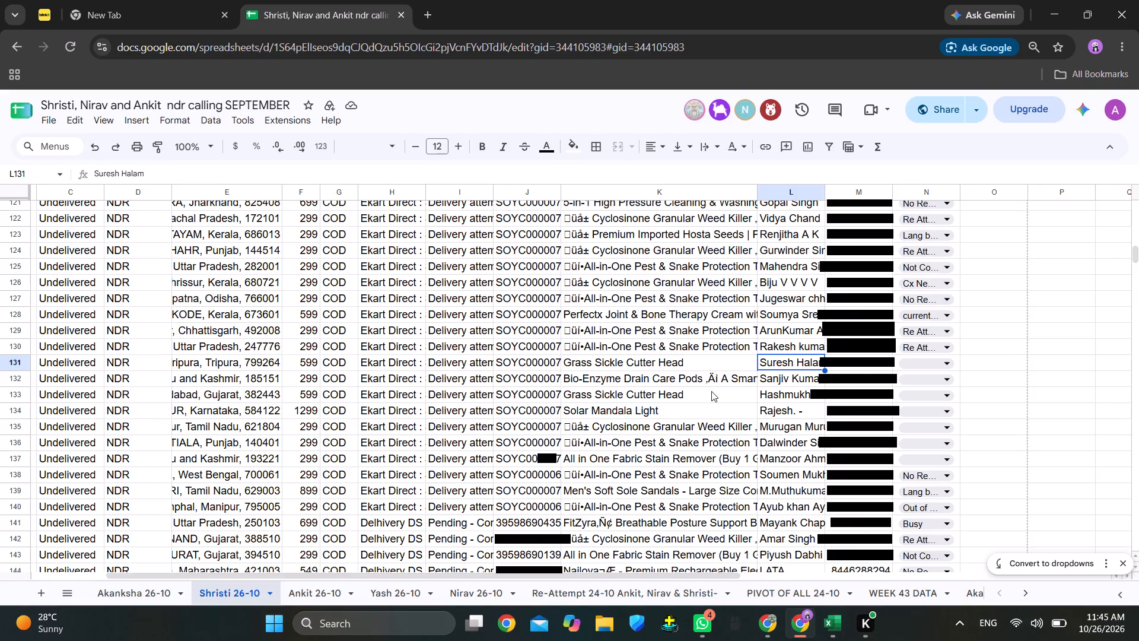
pyautogui.click(927, 363)
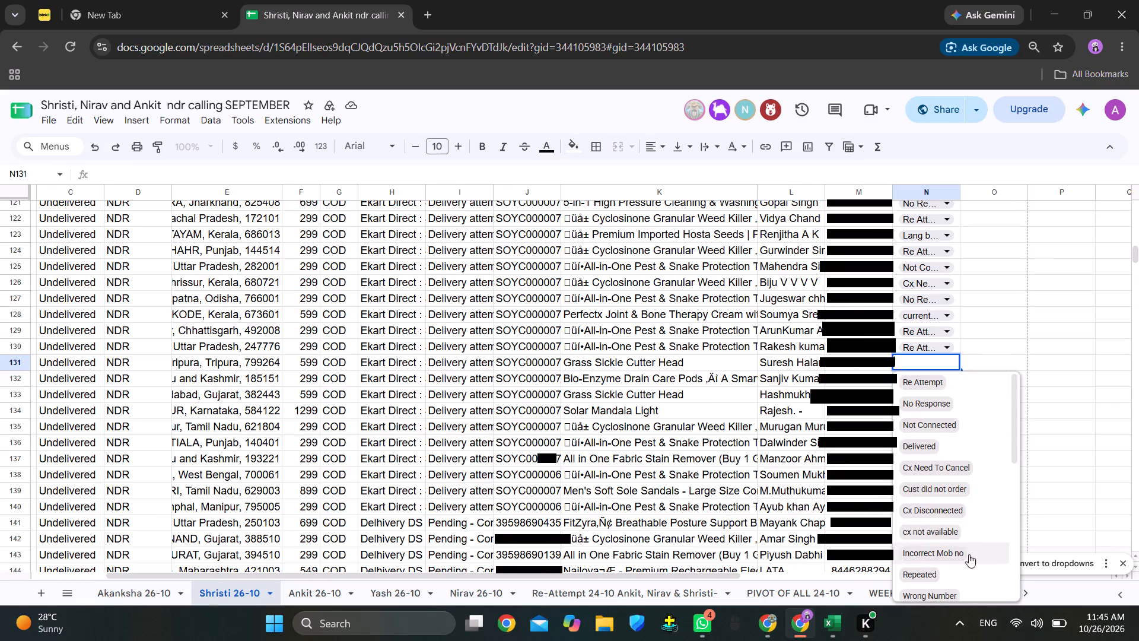
pyautogui.scroll(-3, 910, 518)
pyautogui.scroll(8, 917, 497)
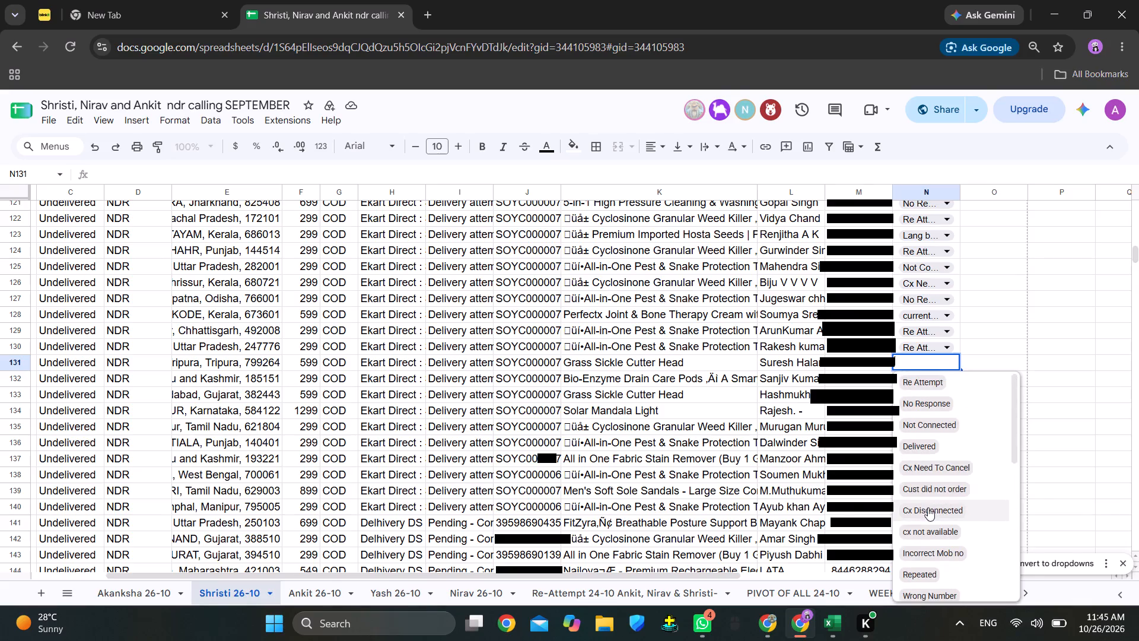
pyautogui.click(928, 508)
# Check the customer's phone number, name and full product description for the Bio-Enzyme Drain Care Pods order in row 132 and set its remark to No Response.
pyautogui.click(877, 381)
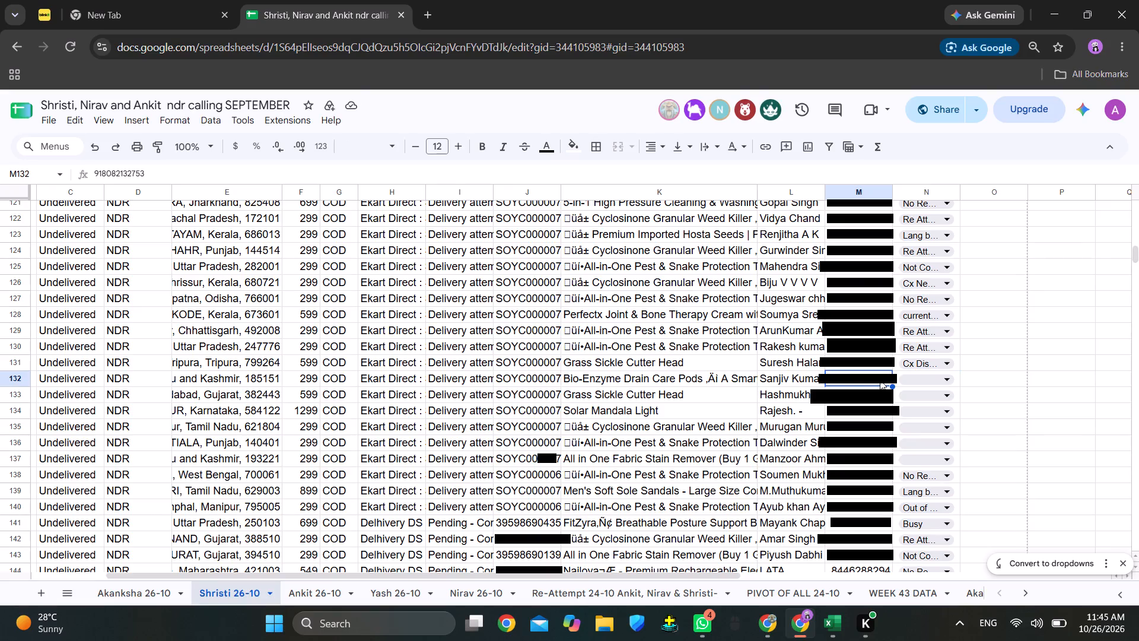
pyautogui.click(806, 380)
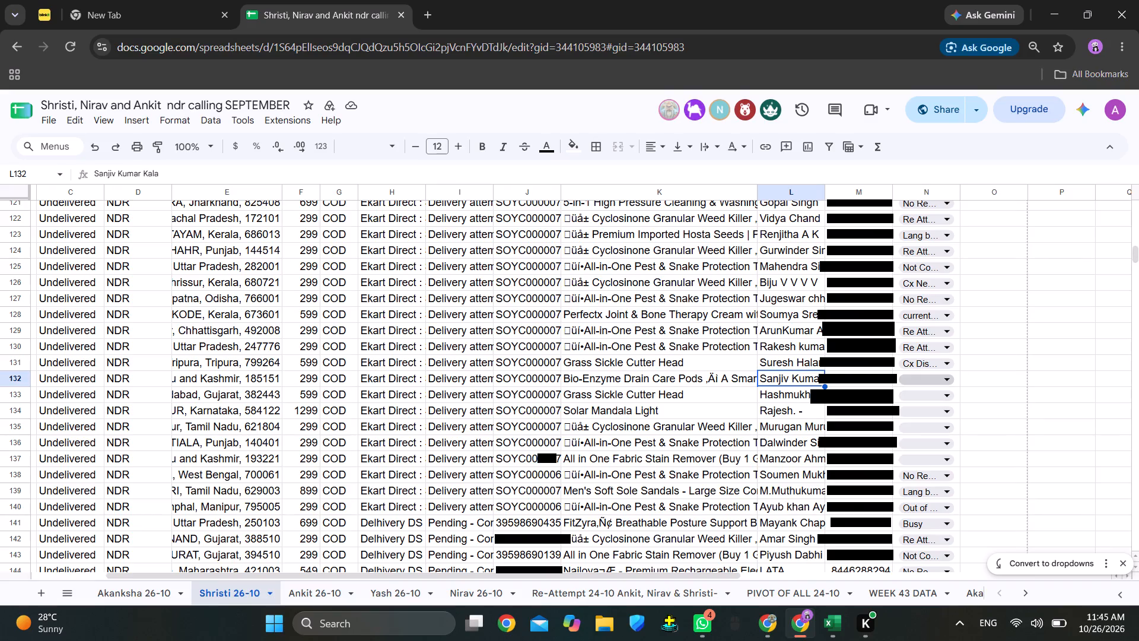
pyautogui.click(740, 381)
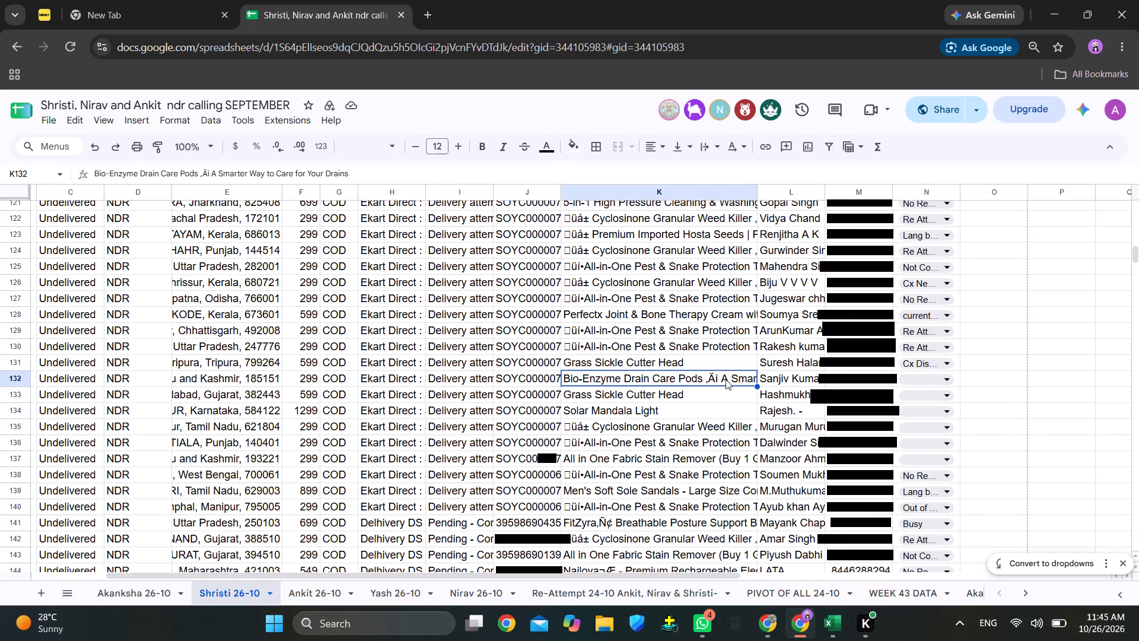
pyautogui.doubleClick(723, 375)
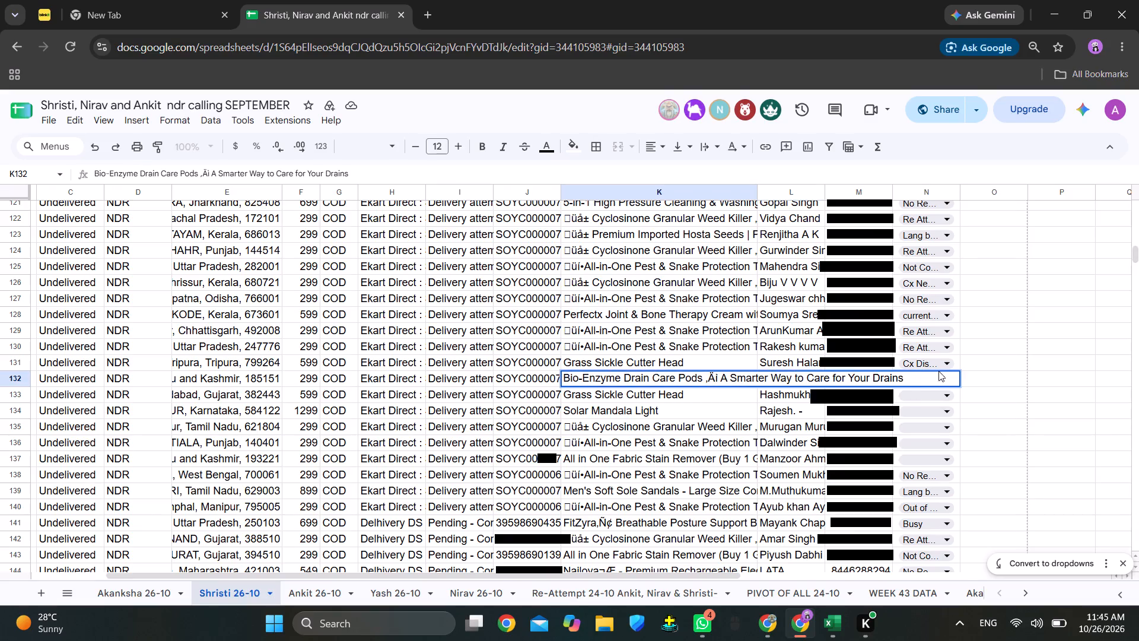
pyautogui.moveTo(921, 380); pyautogui.dragTo(850, 392)
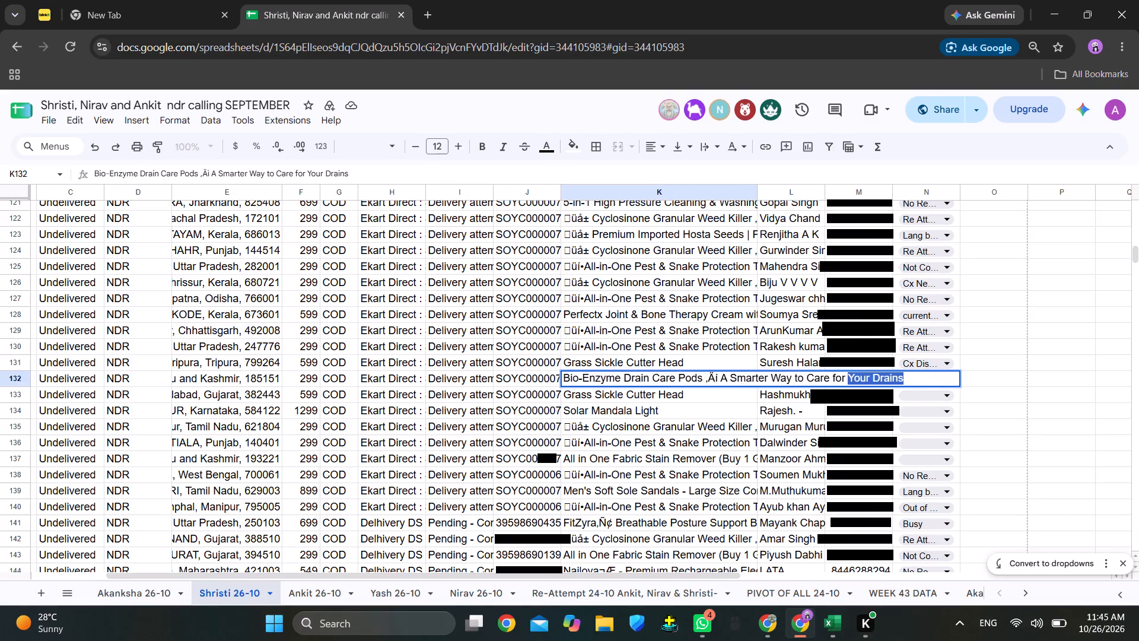
pyautogui.moveTo(850, 392); pyautogui.dragTo(815, 385)
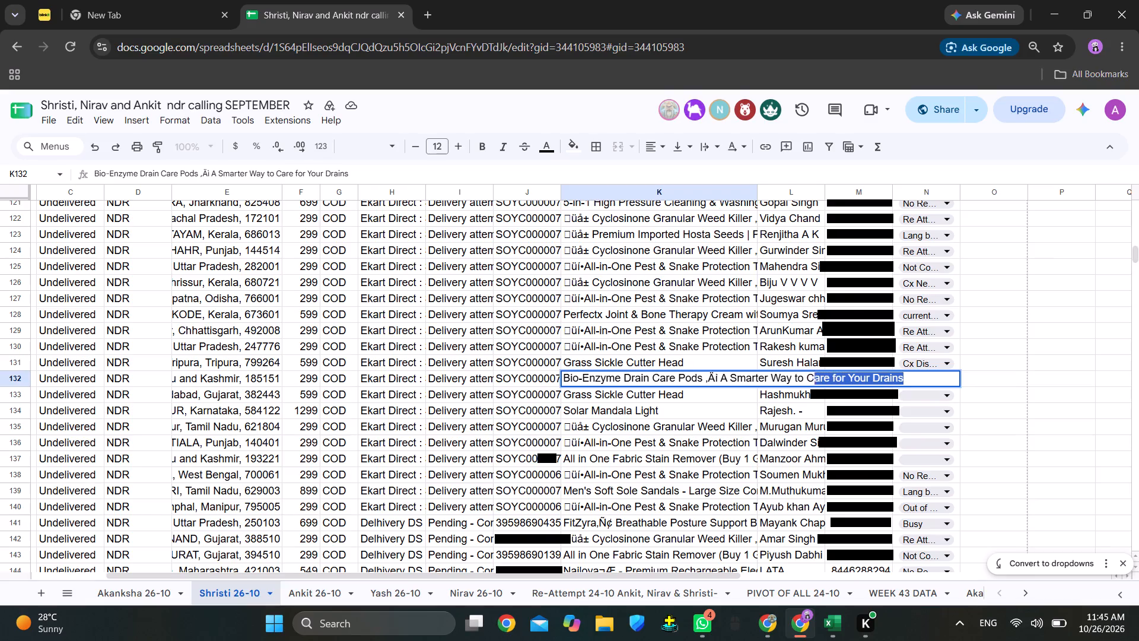
pyautogui.moveTo(815, 385); pyautogui.dragTo(727, 383)
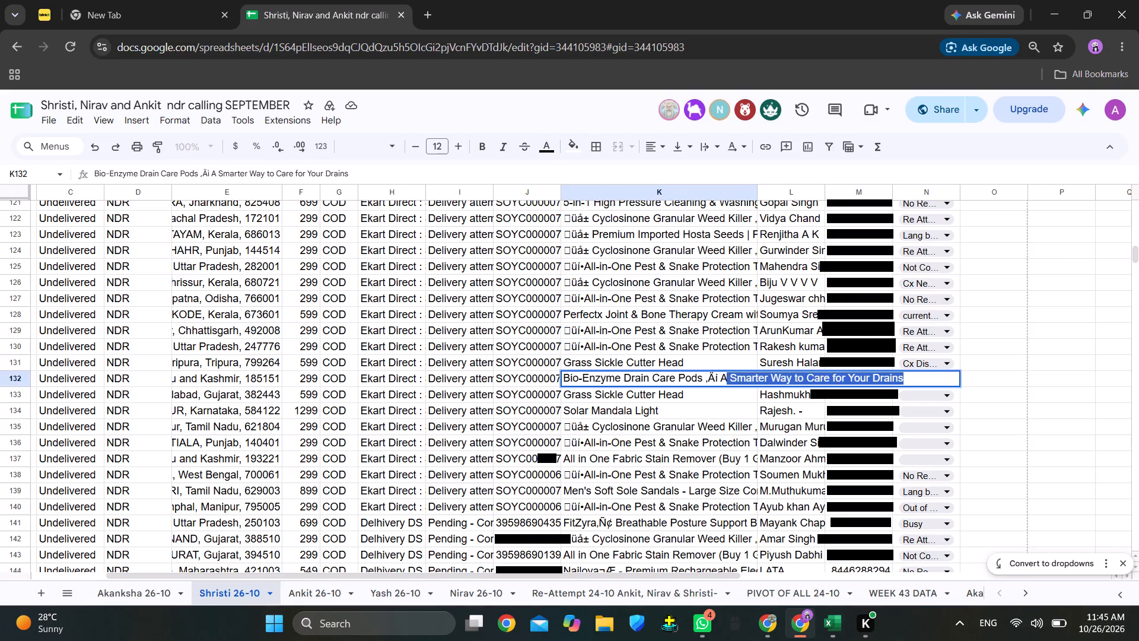
pyautogui.moveTo(727, 383); pyautogui.dragTo(580, 382)
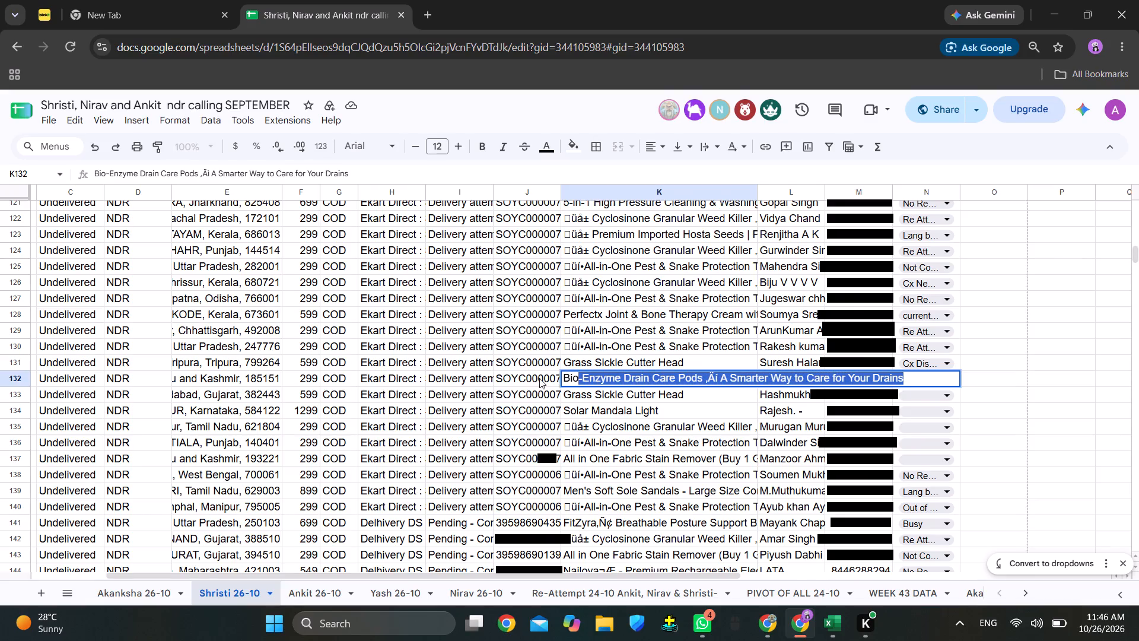
pyautogui.click(539, 378)
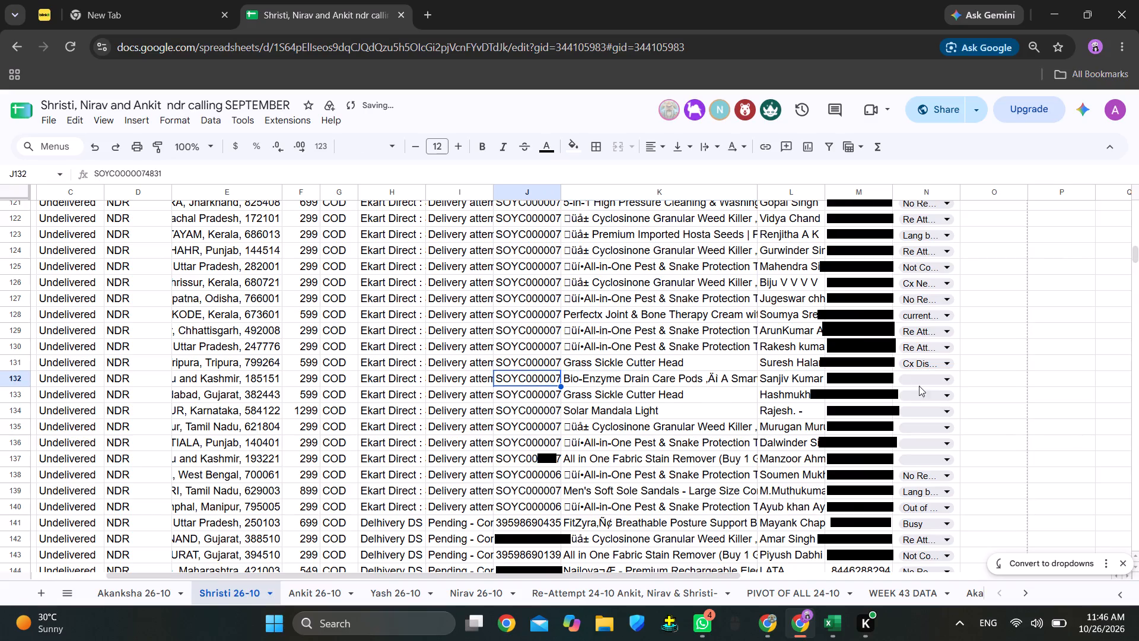
pyautogui.click(940, 379)
pyautogui.click(939, 419)
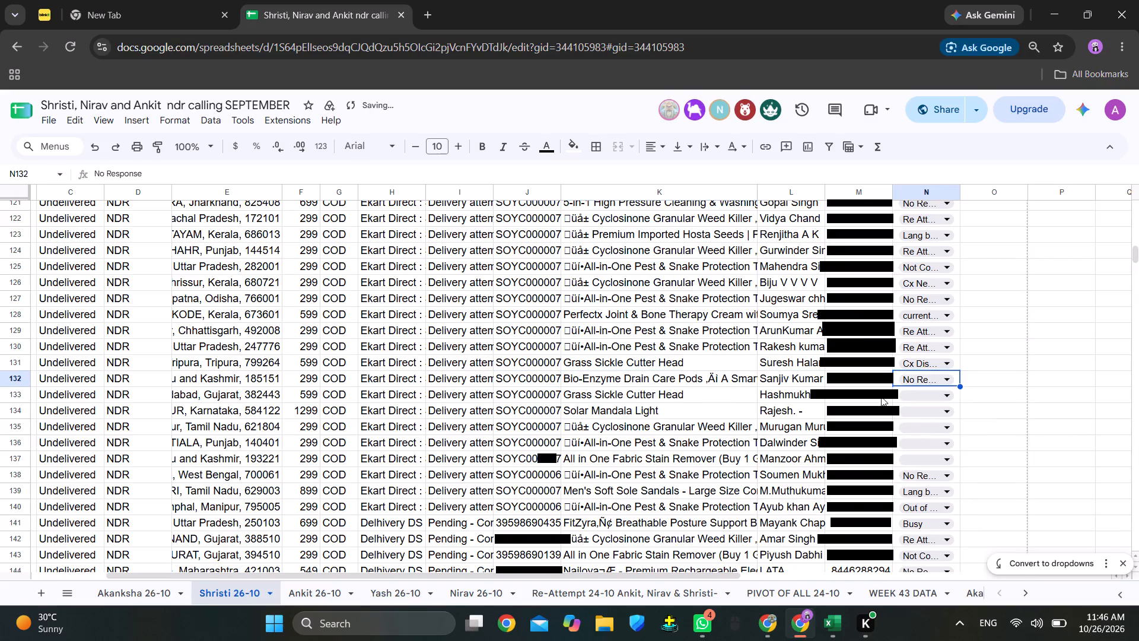
# Check the customer's phone number and name for the Grass Sickle Cutter Head order in row 133 and set its remark to No Response.
pyautogui.click(881, 396)
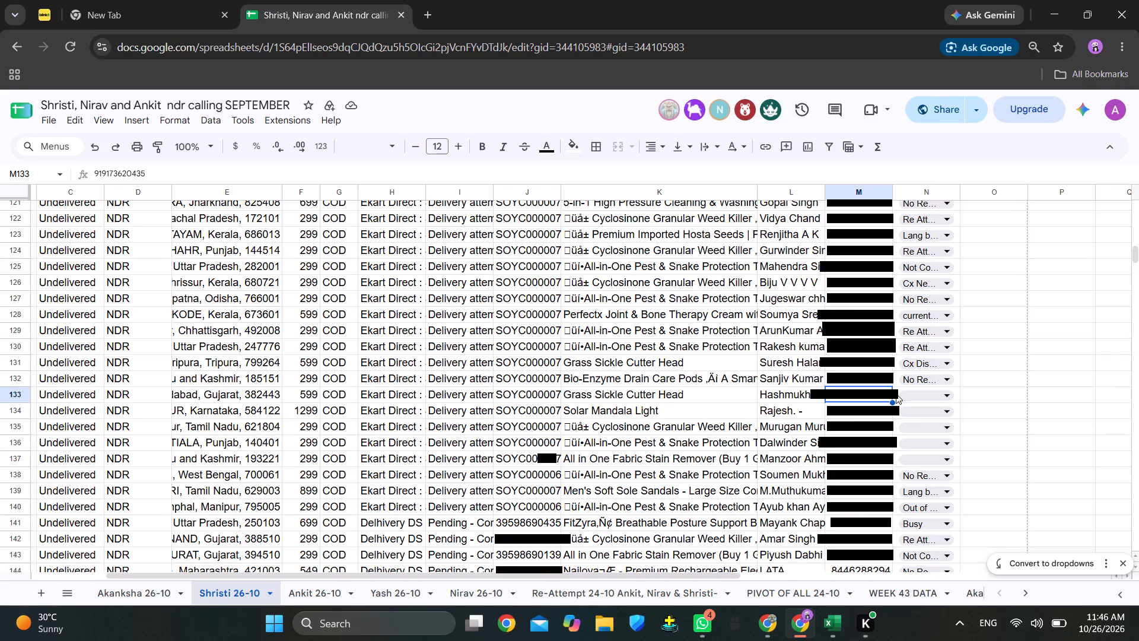
pyautogui.click(812, 397)
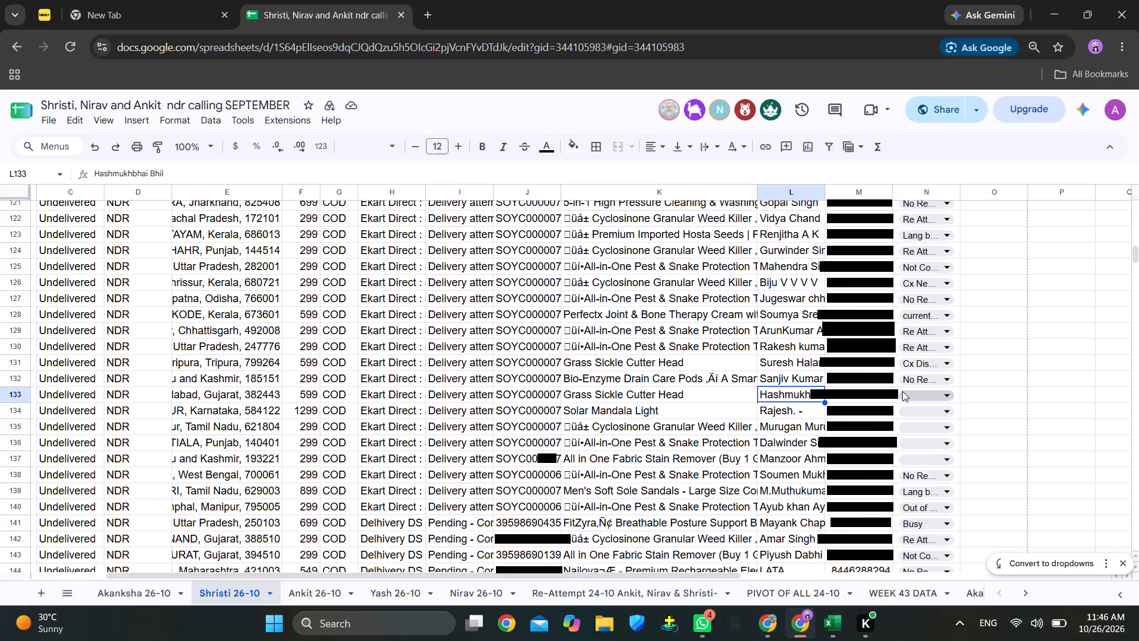
pyautogui.click(918, 395)
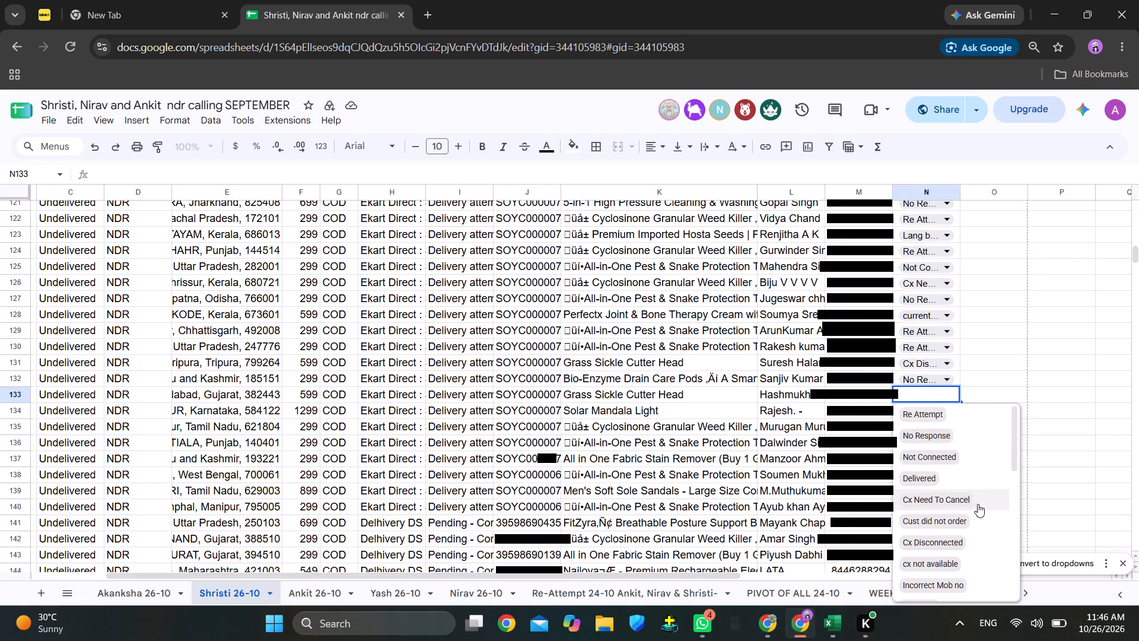
pyautogui.click(933, 436)
# Check the Solar Mandala Light customer's phone number and name in row 134, glance over the Ankit 26-10 sheet, and set the row's remark to Switched off.
pyautogui.click(880, 413)
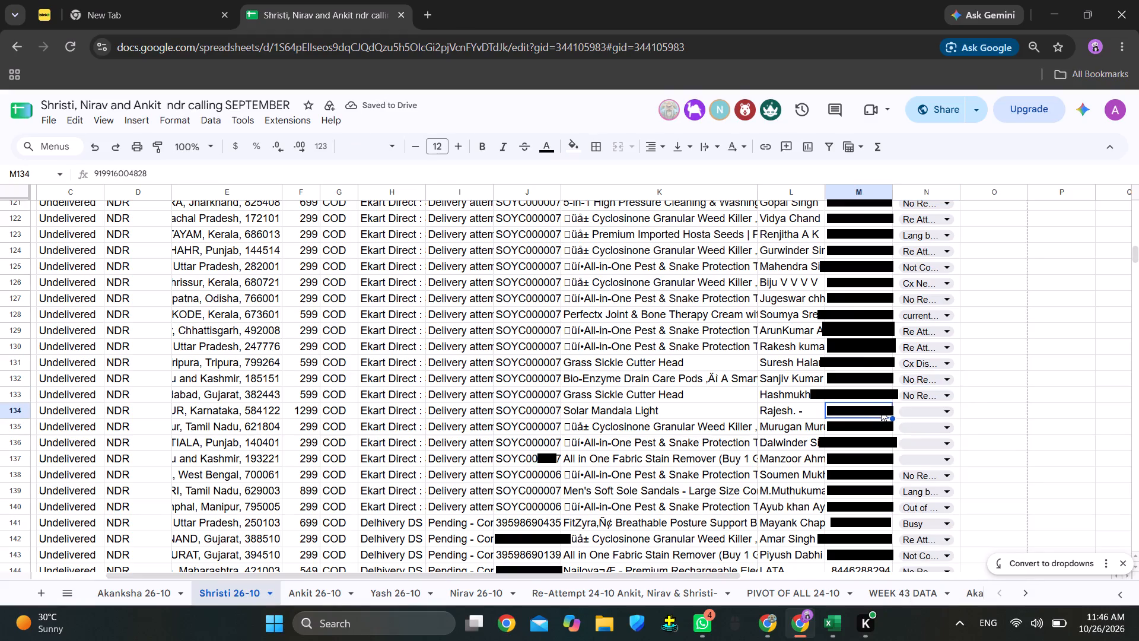
pyautogui.click(297, 598)
pyautogui.scroll(-5, 889, 480)
pyautogui.scroll(-5, 944, 488)
pyautogui.scroll(-3, 982, 450)
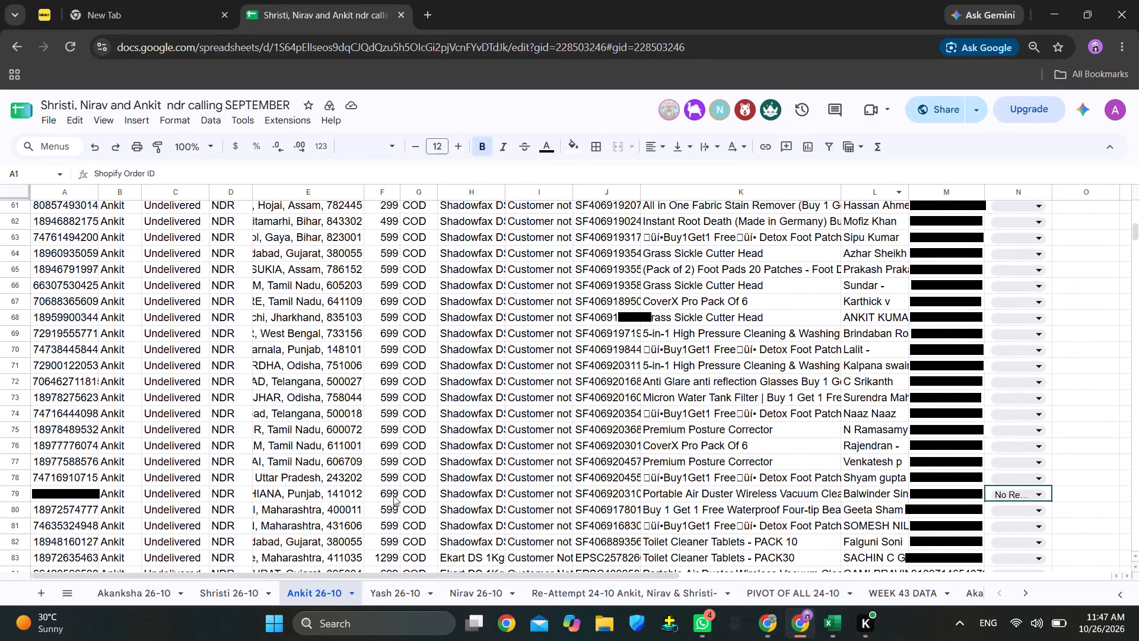
pyautogui.click(237, 597)
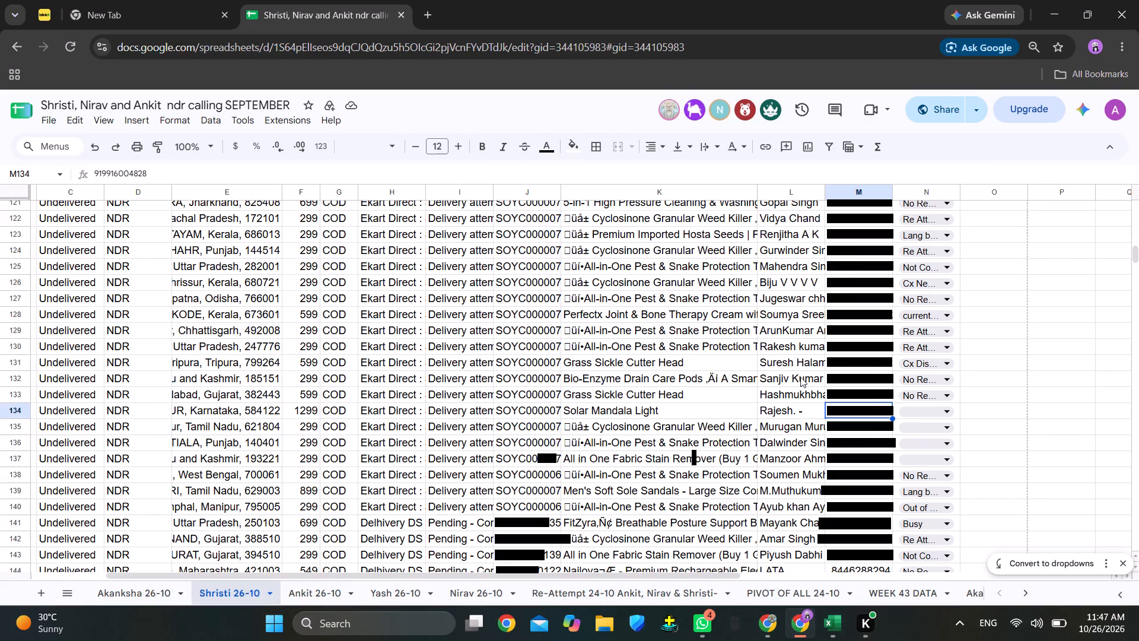
pyautogui.click(785, 409)
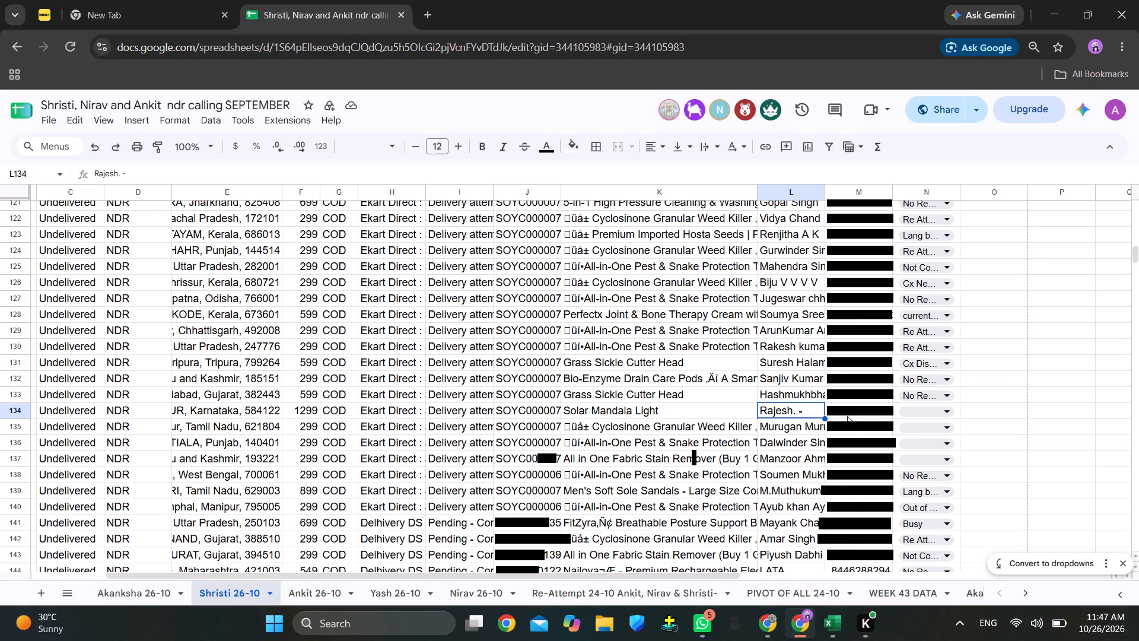
pyautogui.click(930, 413)
pyautogui.scroll(-8, 941, 474)
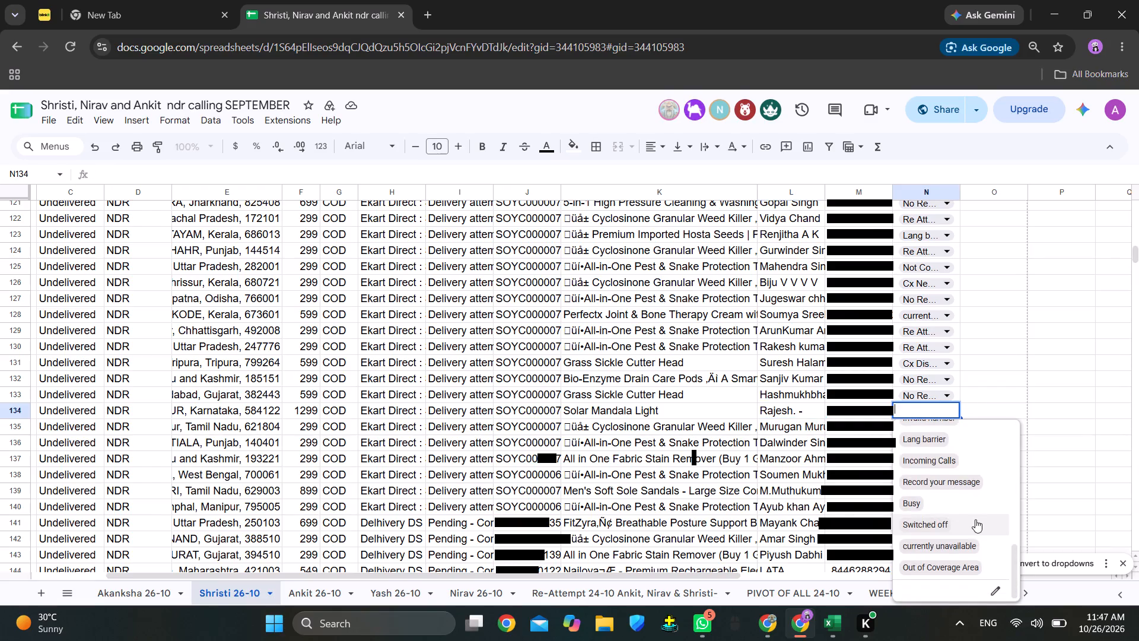
pyautogui.scroll(-4, 975, 519)
pyautogui.click(930, 526)
# Check the customer's phone number and name for the Cyclosinone Granular Weed Killer order in row 135 and set its remark to Lang barrier.
pyautogui.click(874, 425)
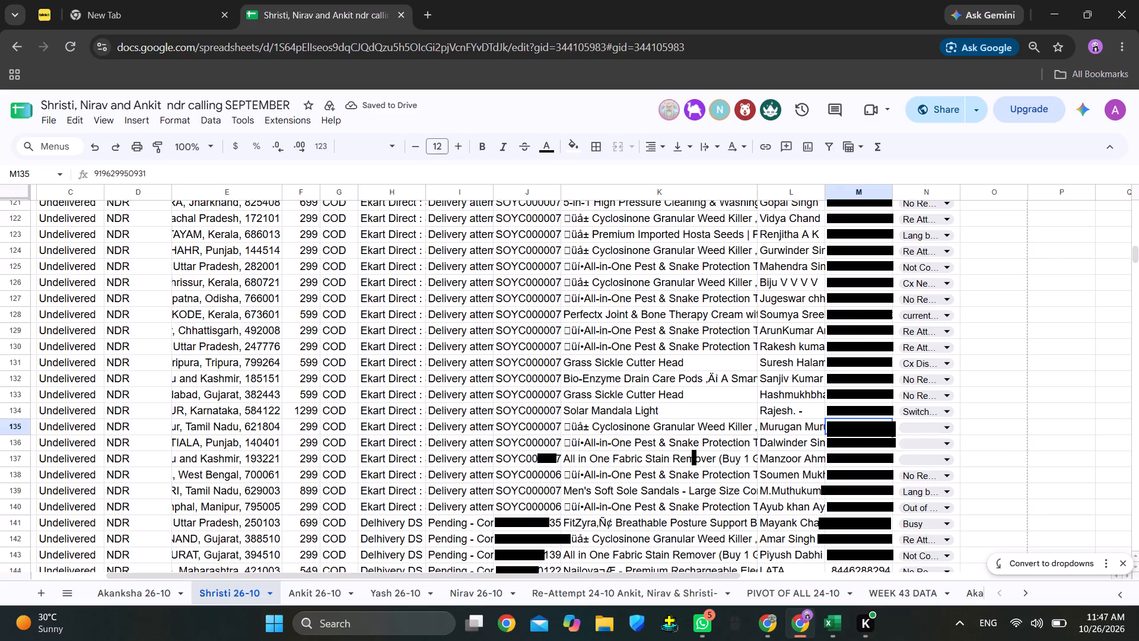
pyautogui.click(787, 426)
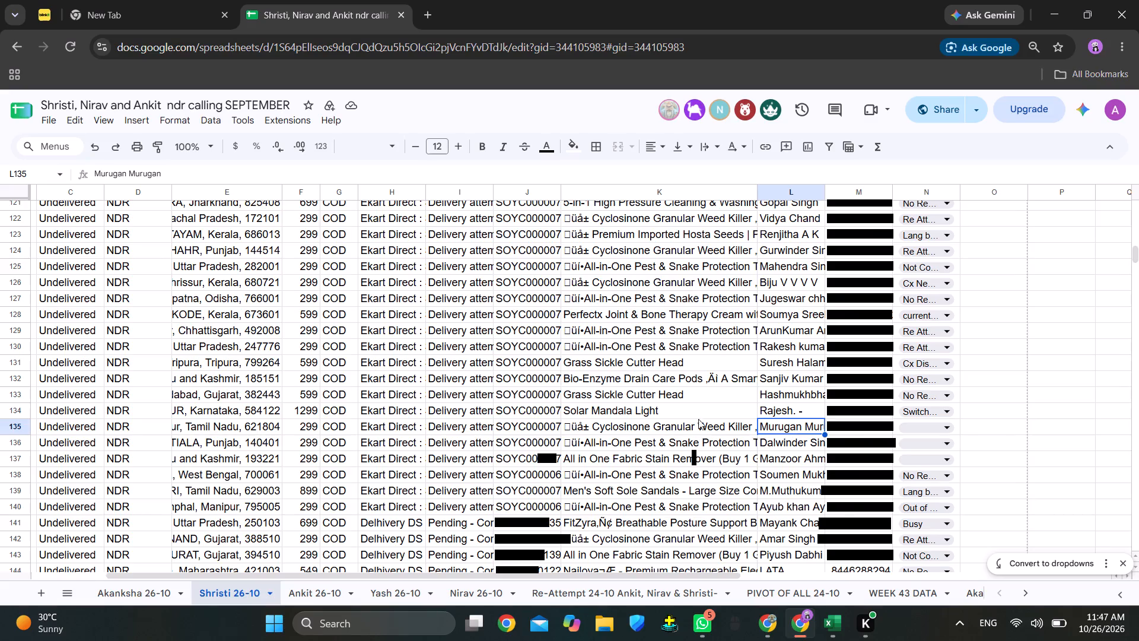
pyautogui.click(920, 427)
pyautogui.scroll(-2, 949, 506)
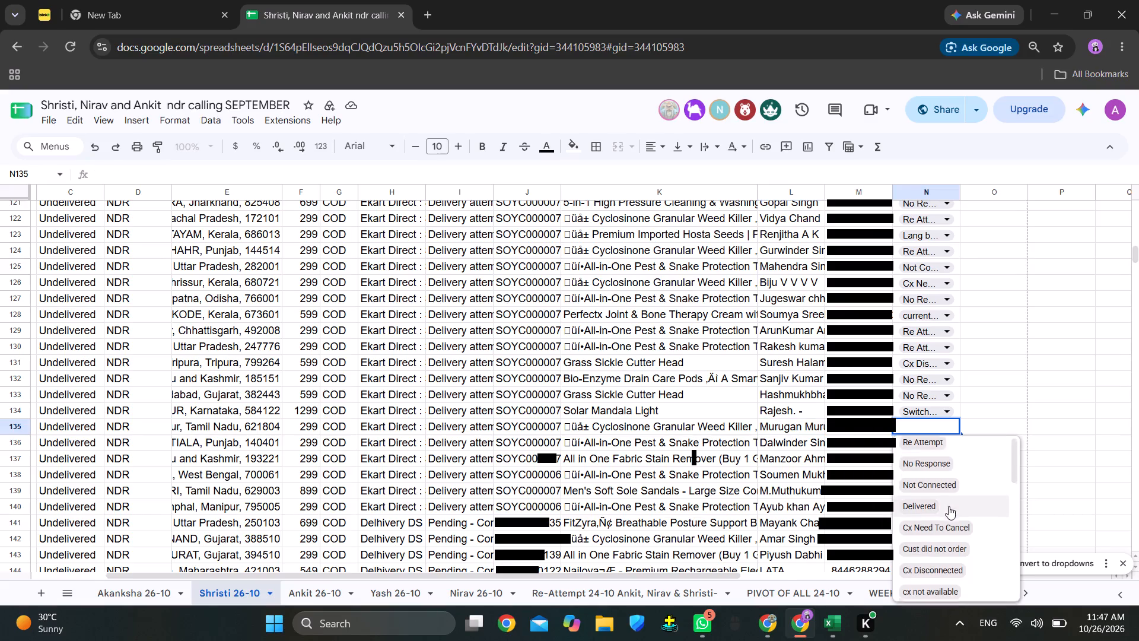
pyautogui.scroll(-3, 949, 506)
pyautogui.scroll(1, 949, 506)
pyautogui.scroll(-1, 949, 506)
pyautogui.click(930, 459)
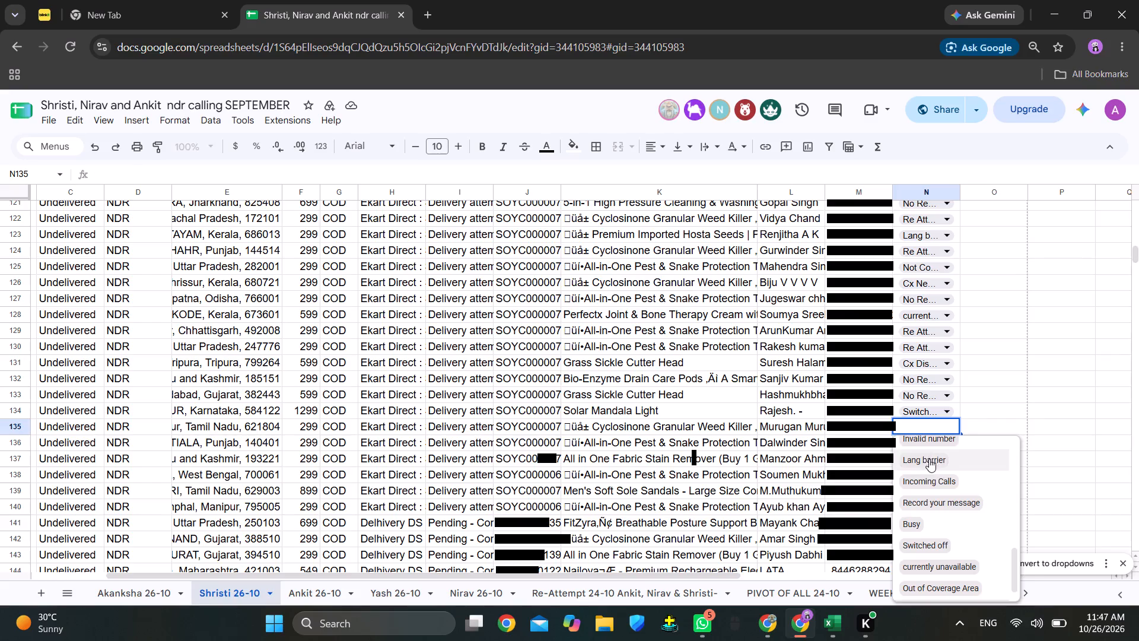
# Check the customer's phone number in row 136, examine the orders and remarks on the Nirav 26-10 sheet, and return to the Shristi 26-10 sheet.
pyautogui.click(874, 443)
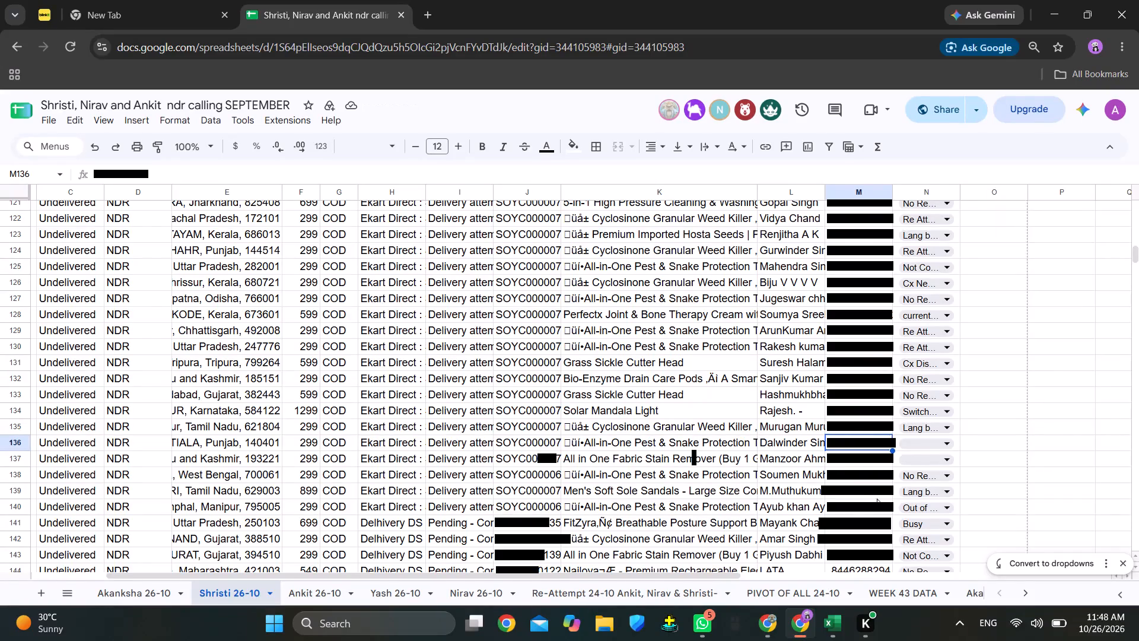
pyautogui.click(482, 595)
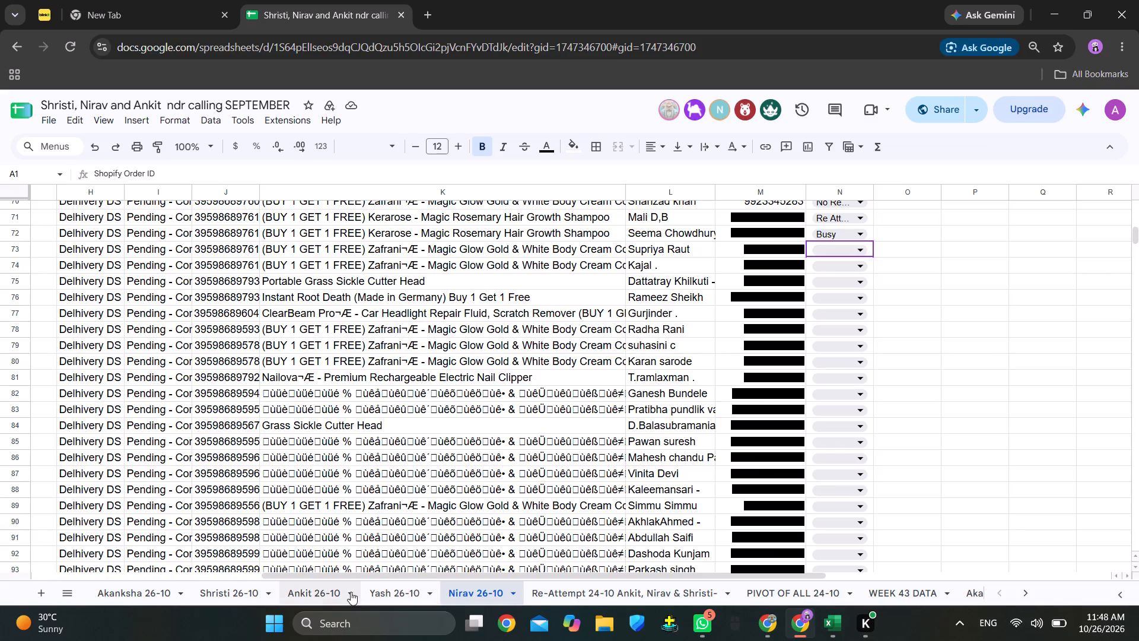
pyautogui.scroll(-1, 667, 386)
pyautogui.scroll(2, 667, 386)
pyautogui.scroll(-4, 645, 386)
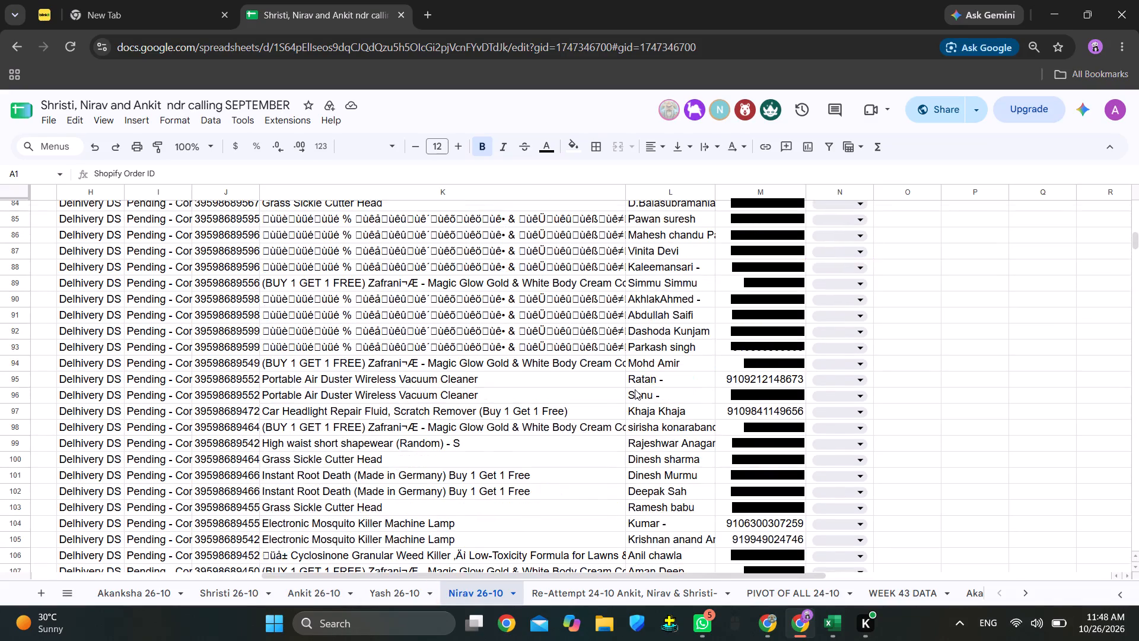
pyautogui.scroll(4, 635, 389)
pyautogui.scroll(2, 506, 520)
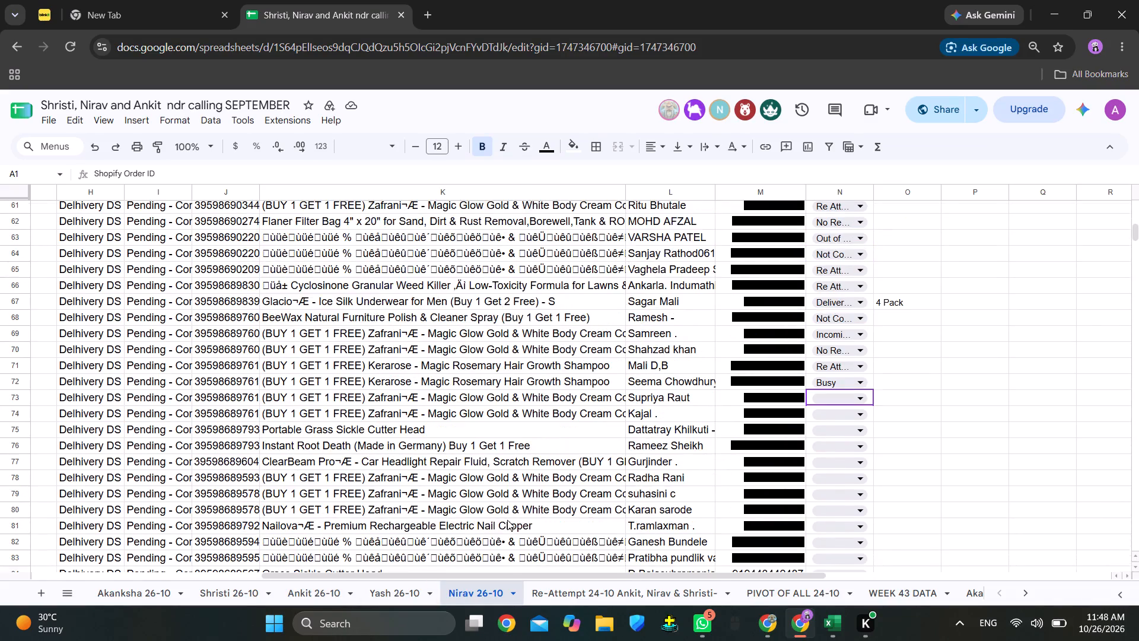
pyautogui.click(220, 591)
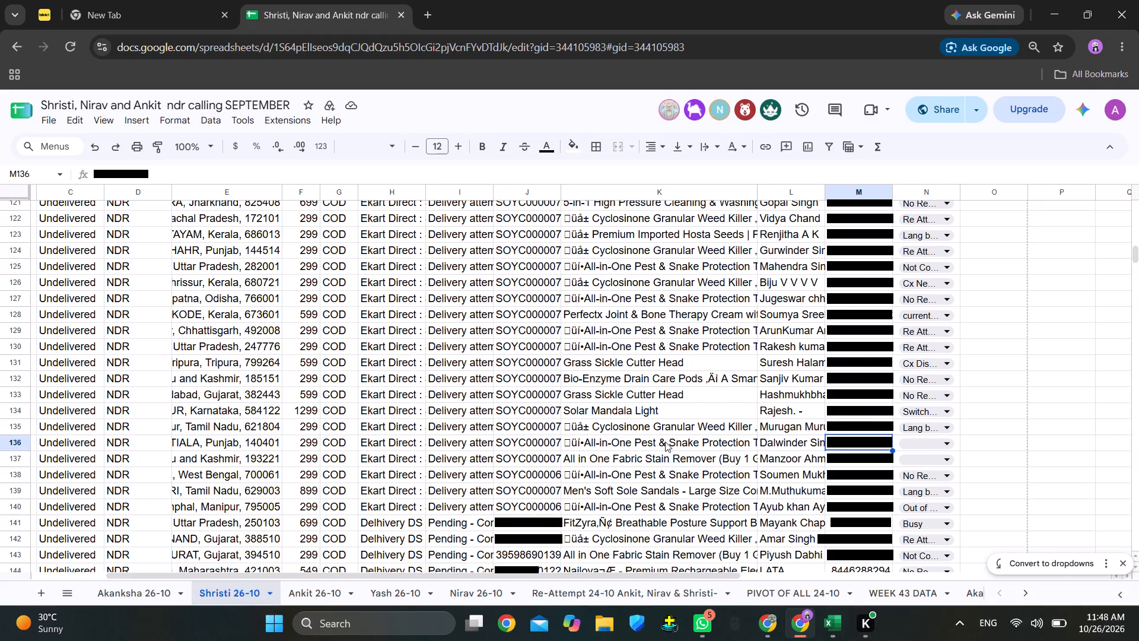
# Check the customer's name in row 136, examine the remarks and comments on the Yash 26-10 sheet, and return to the Shristi 26-10 sheet.
pyautogui.click(784, 445)
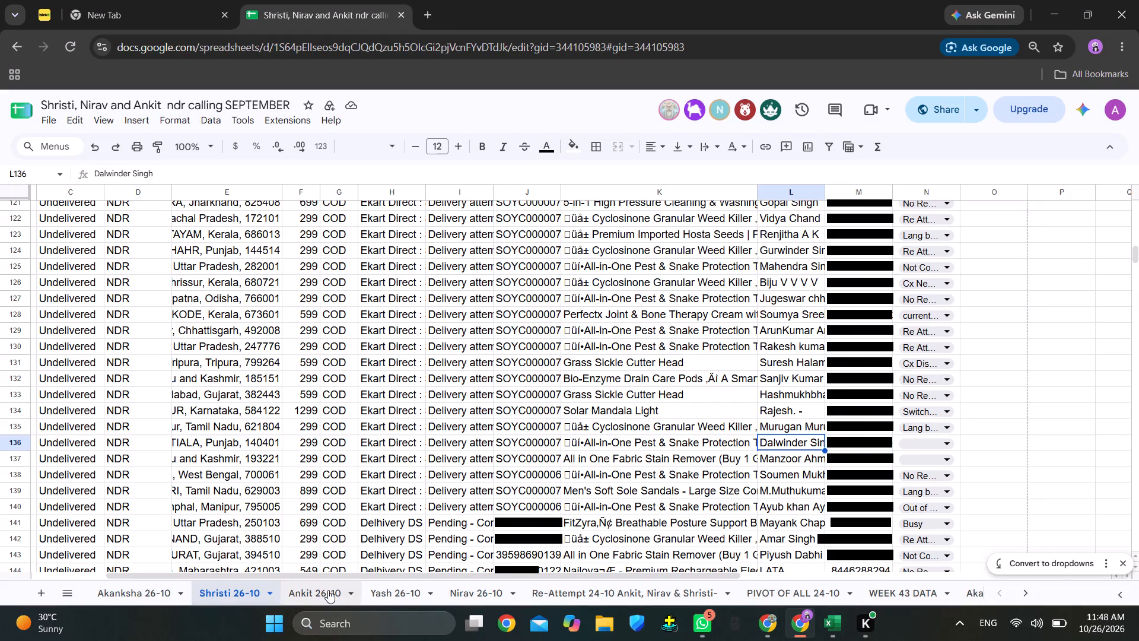
pyautogui.click(401, 589)
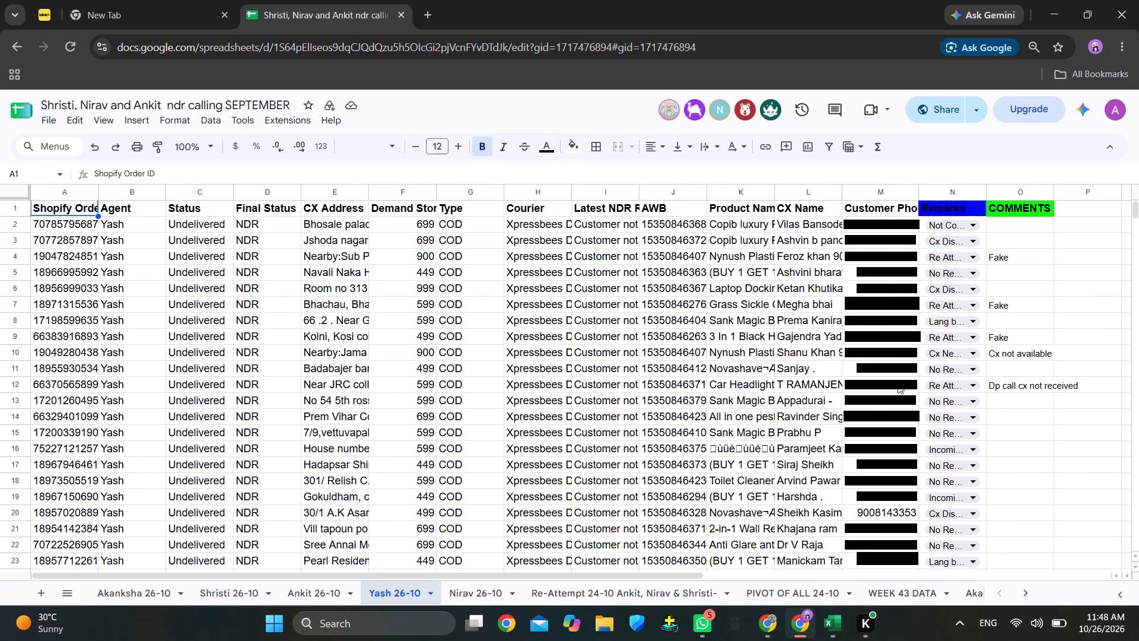
pyautogui.scroll(1, 885, 412)
pyautogui.scroll(-1, 885, 412)
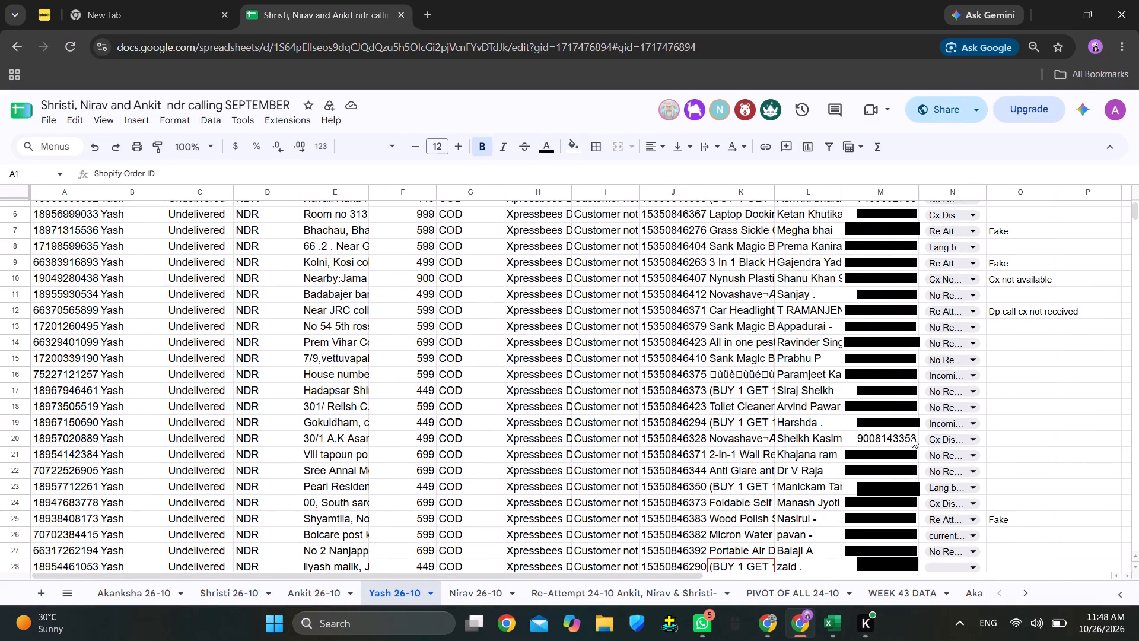
pyautogui.scroll(-1, 911, 483)
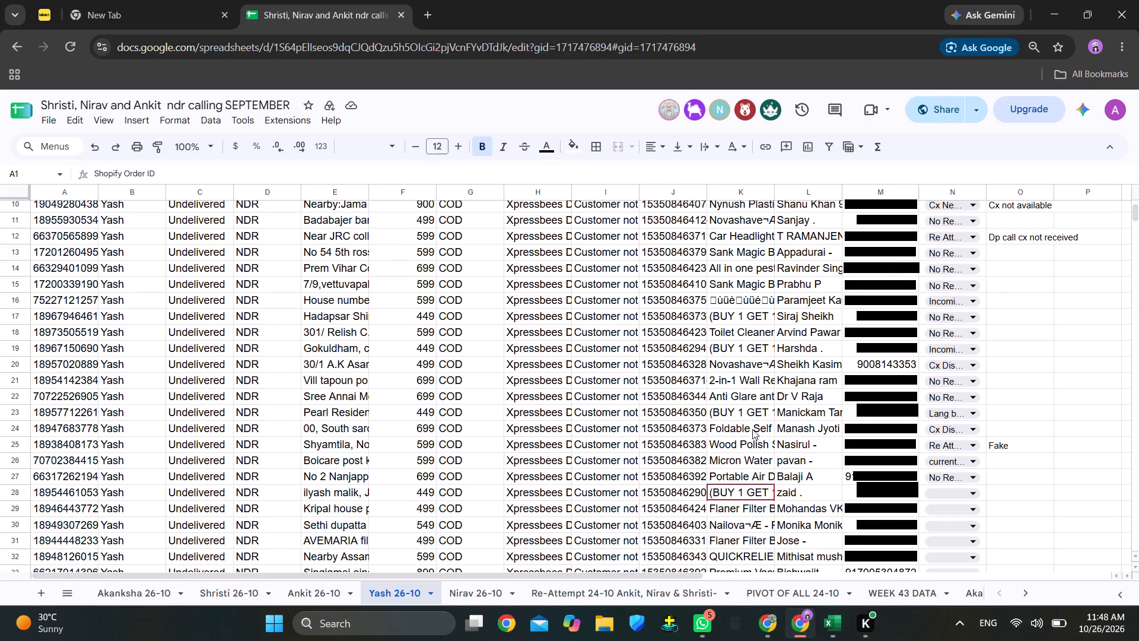
pyautogui.click(237, 588)
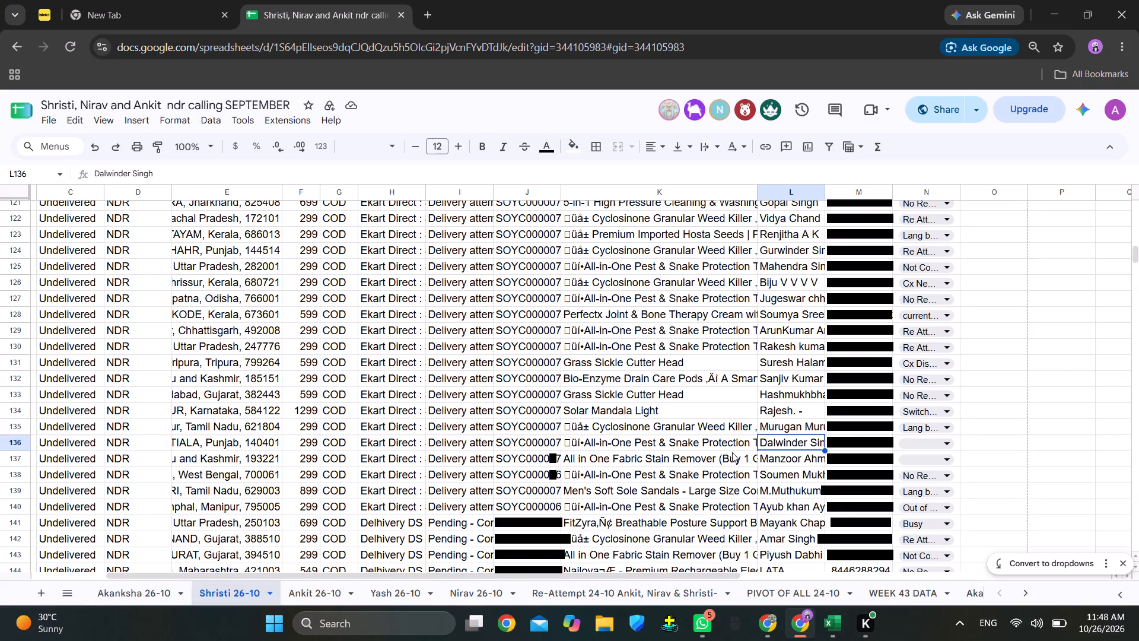
# Read the full product name of the Pest & Snake Protection Tablets order in row 136 and set its remark to Re Attempt.
pyautogui.click(715, 440)
pyautogui.click(715, 440)
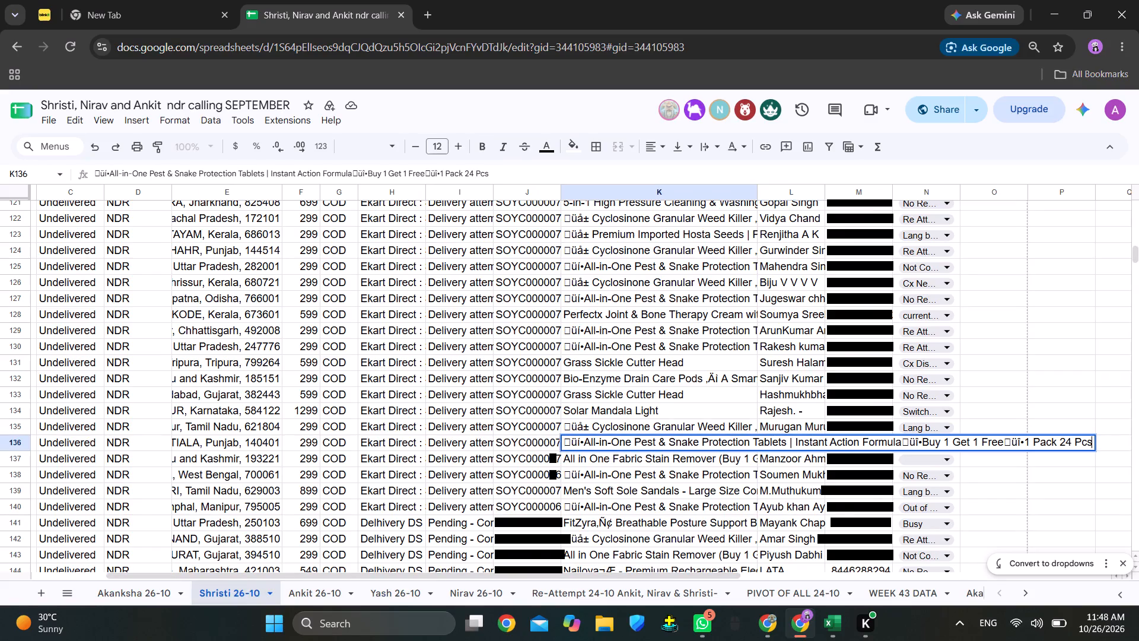
pyautogui.moveTo(804, 445); pyautogui.dragTo(887, 453)
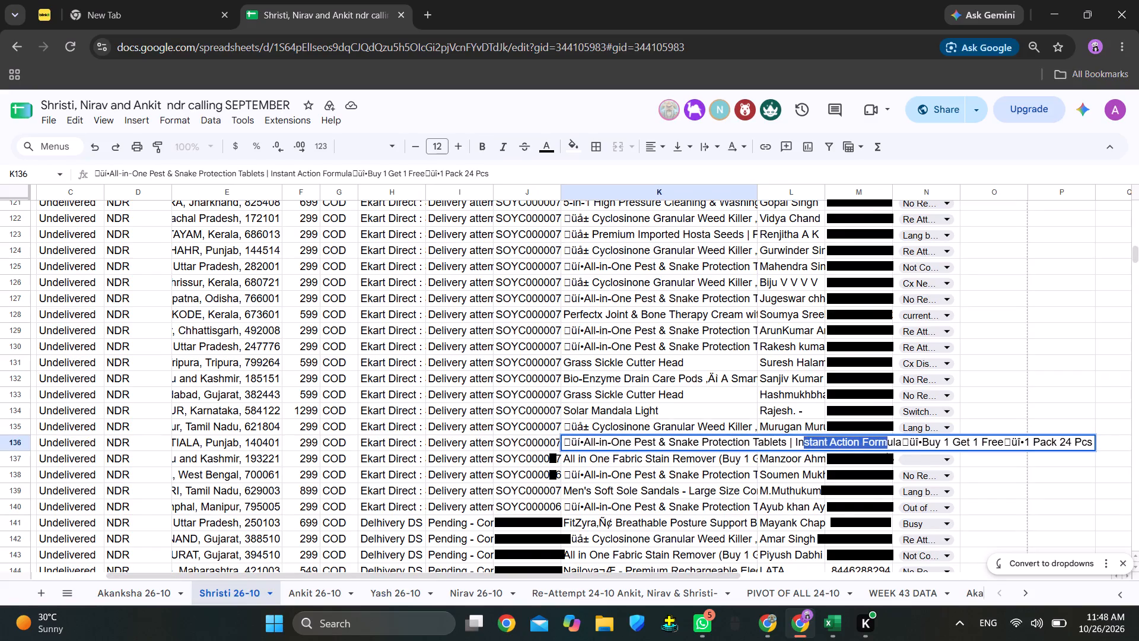
pyautogui.moveTo(887, 453); pyautogui.dragTo(941, 451)
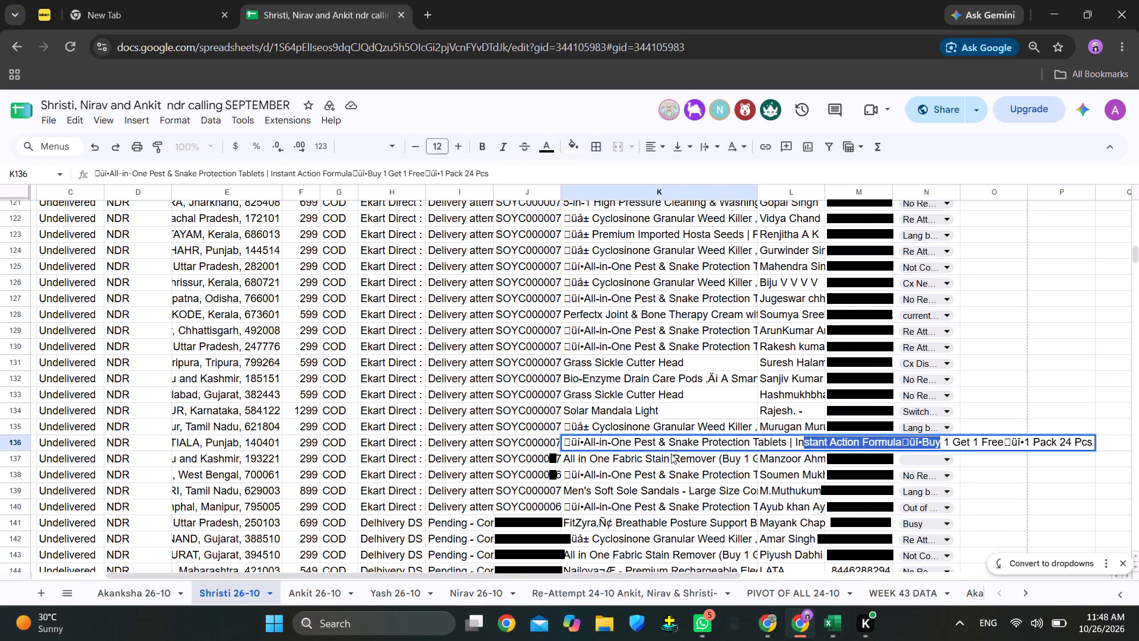
pyautogui.click(532, 442)
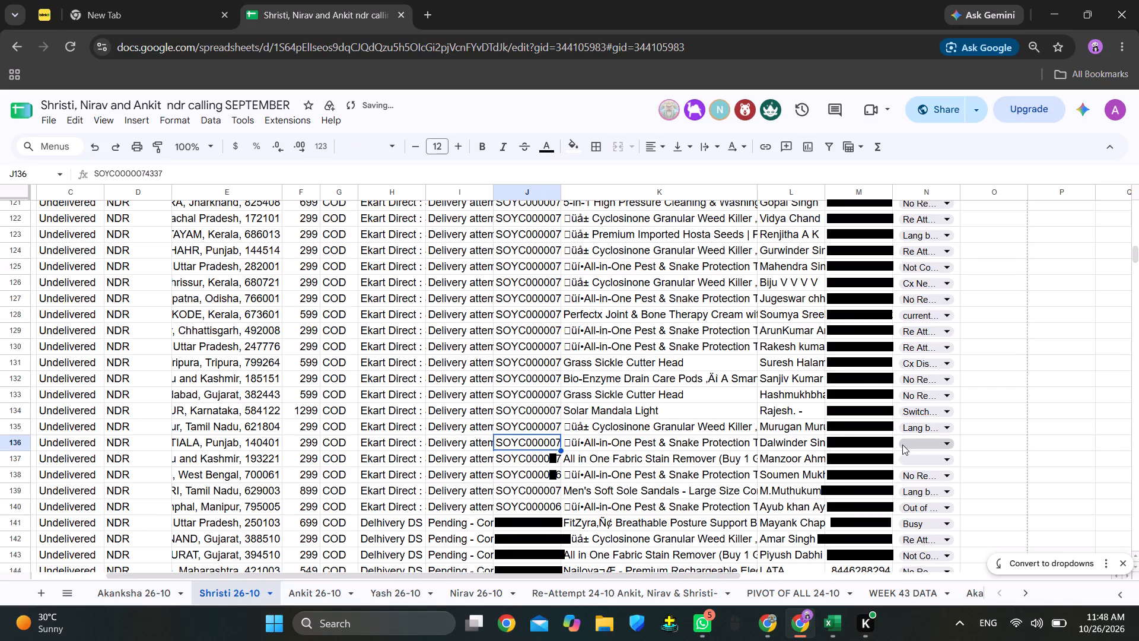
pyautogui.click(909, 442)
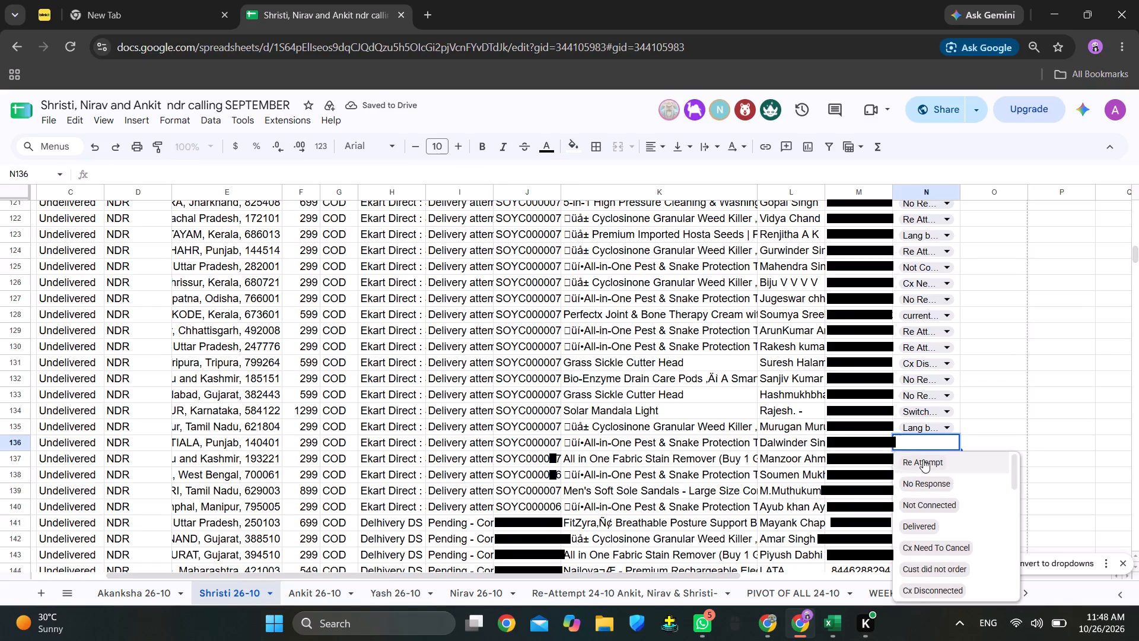
pyautogui.click(923, 459)
# Check the customer's phone number and name for the All in One Fabric Stain Remover order in row 137 and set its remark to Cx Disconnected.
pyautogui.click(866, 456)
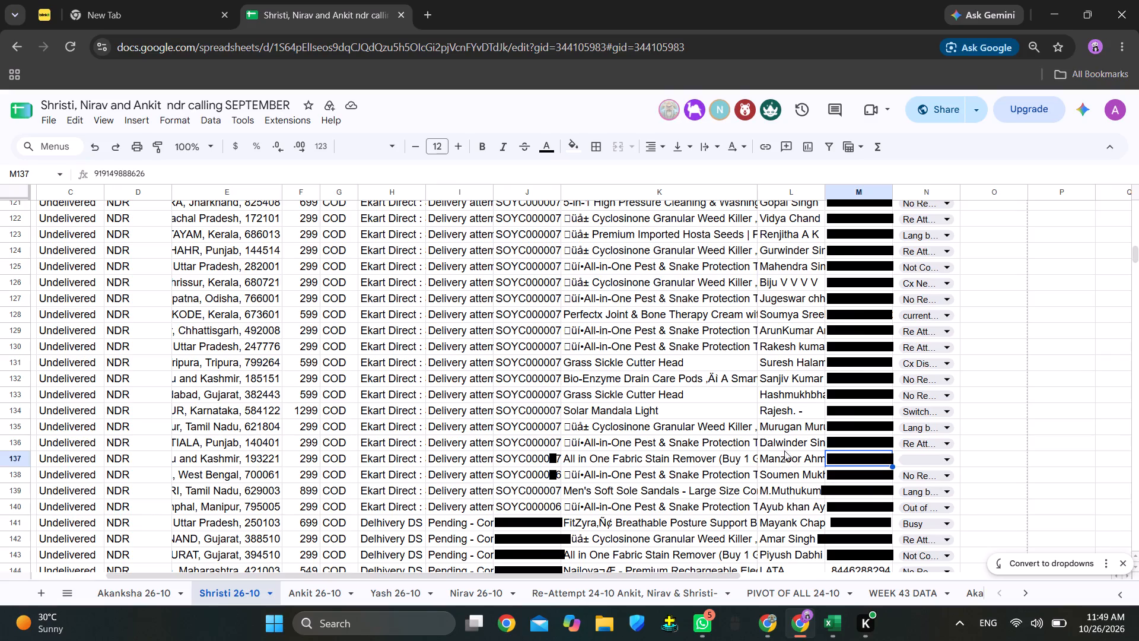
pyautogui.click(793, 459)
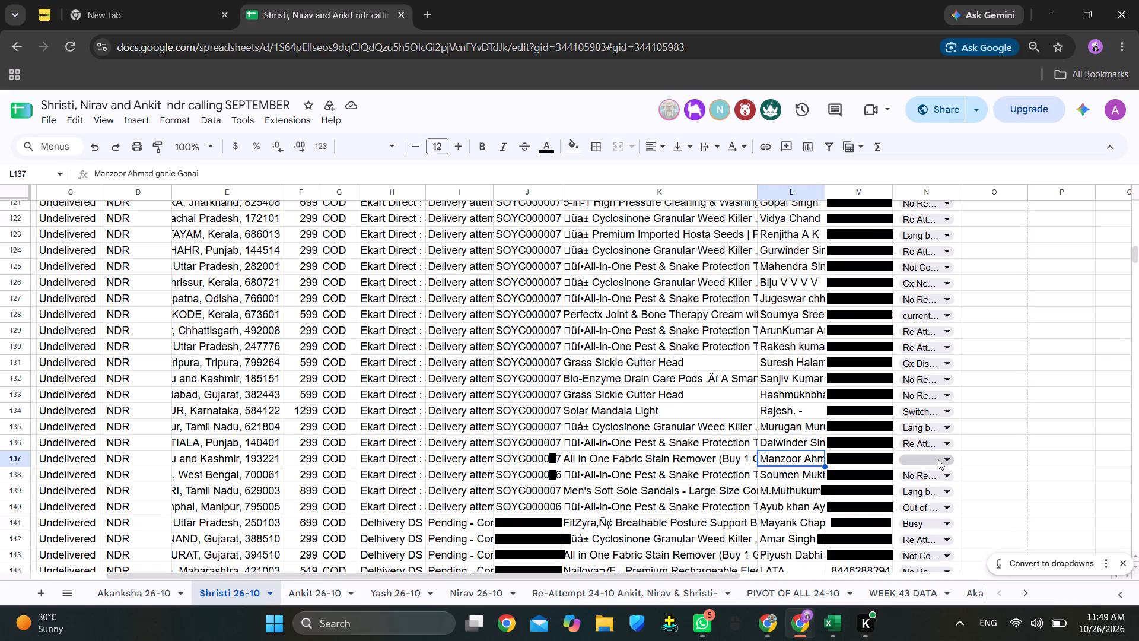
pyautogui.click(938, 459)
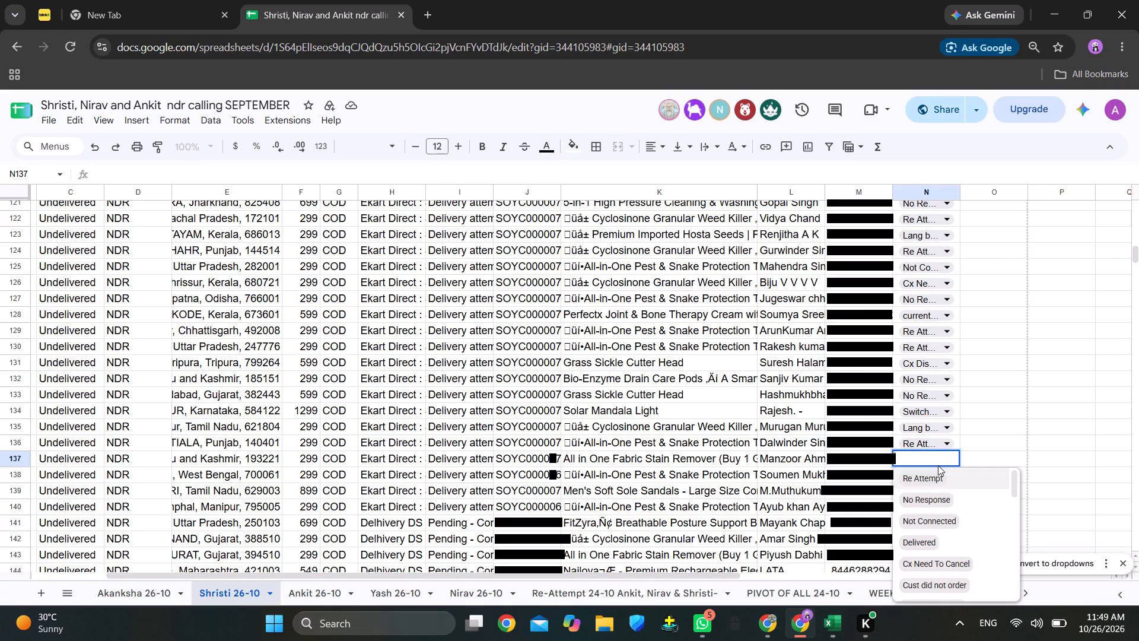
pyautogui.scroll(-1, 927, 549)
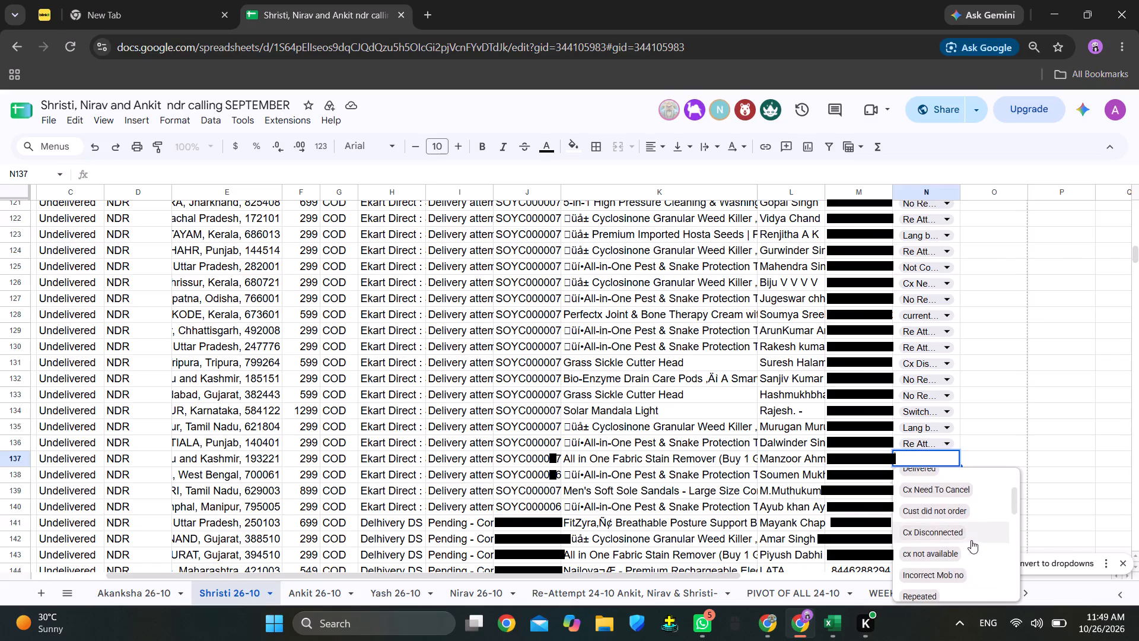
pyautogui.click(944, 532)
# Look through the remark column above and below row 137 for orders that still have no call remark.
pyautogui.scroll(1, 996, 433)
pyautogui.scroll(-1, 996, 433)
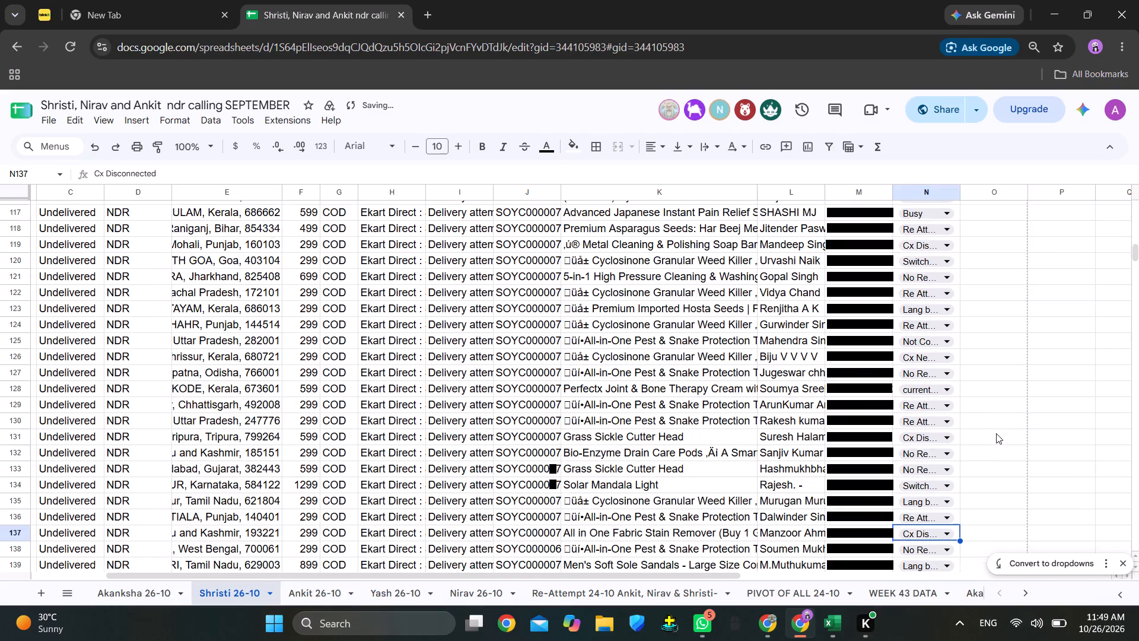
pyautogui.scroll(-2, 996, 433)
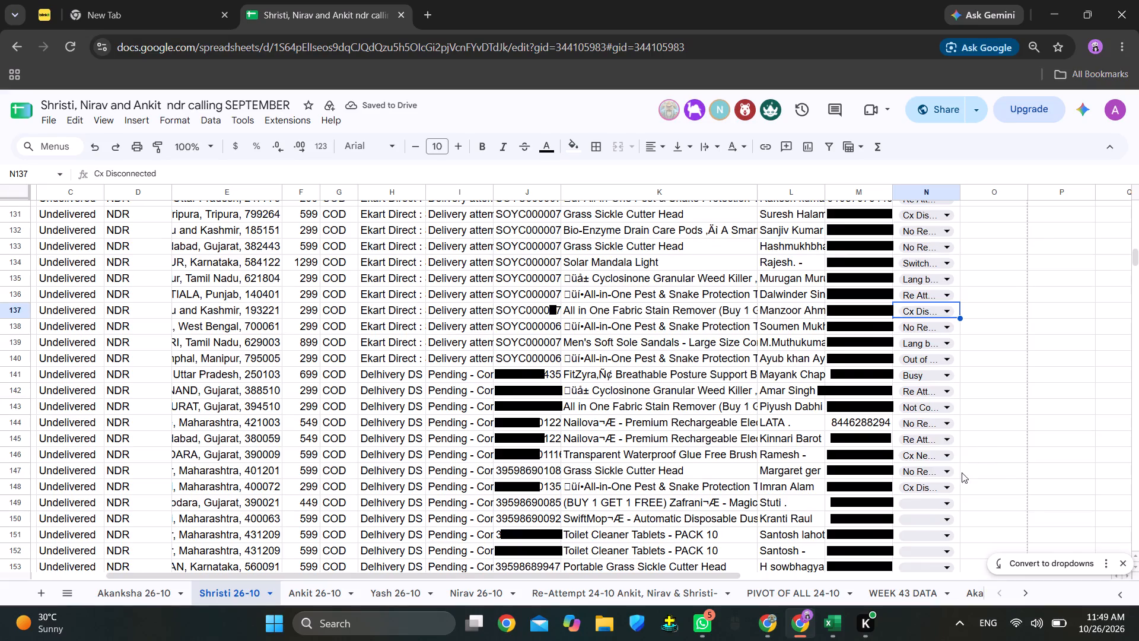
pyautogui.scroll(1, 1003, 453)
pyautogui.scroll(-2, 1003, 453)
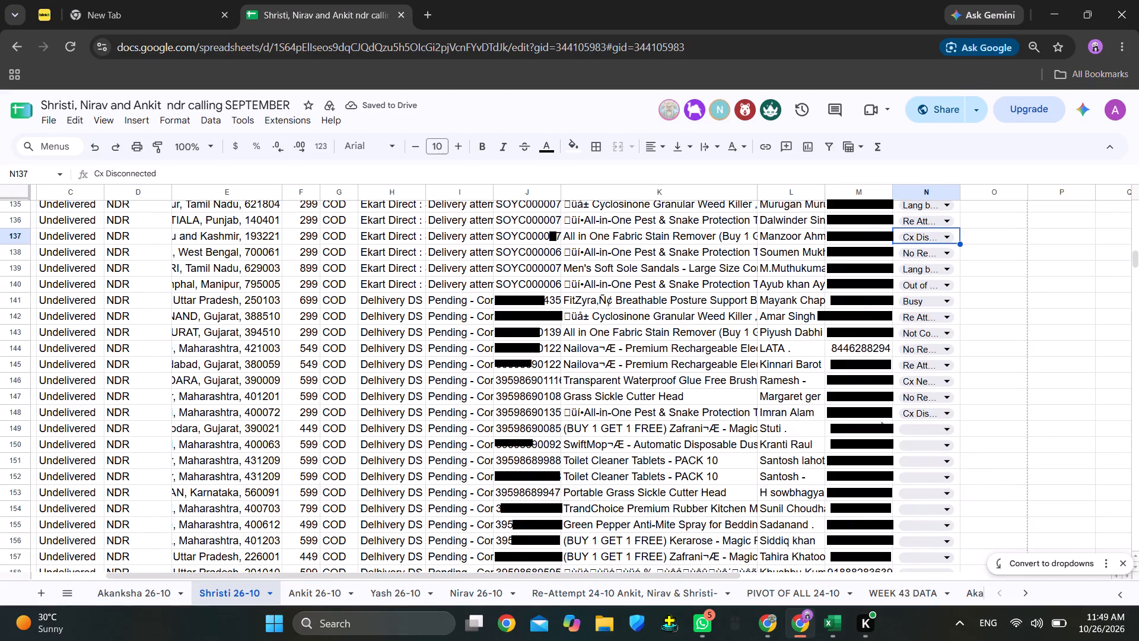
pyautogui.scroll(-1, 961, 363)
pyautogui.scroll(7, 962, 364)
pyautogui.scroll(-12, 963, 366)
pyautogui.scroll(4, 963, 366)
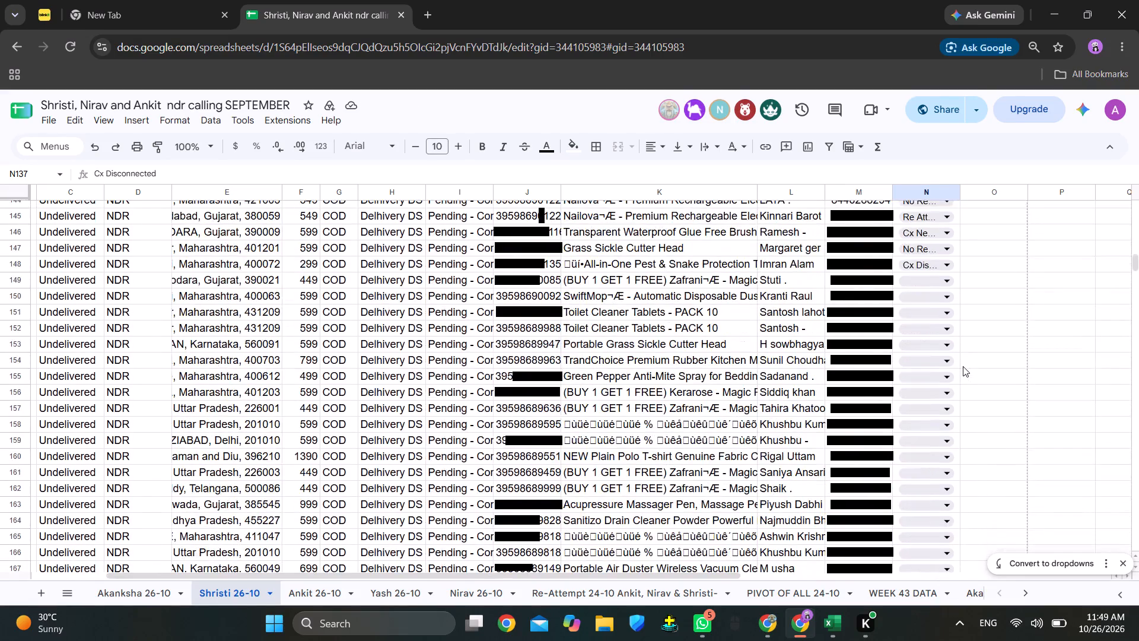
pyautogui.scroll(-1, 963, 366)
pyautogui.scroll(1, 963, 366)
pyautogui.scroll(-1, 963, 367)
pyautogui.scroll(3, 963, 367)
pyautogui.middleClick(964, 368)
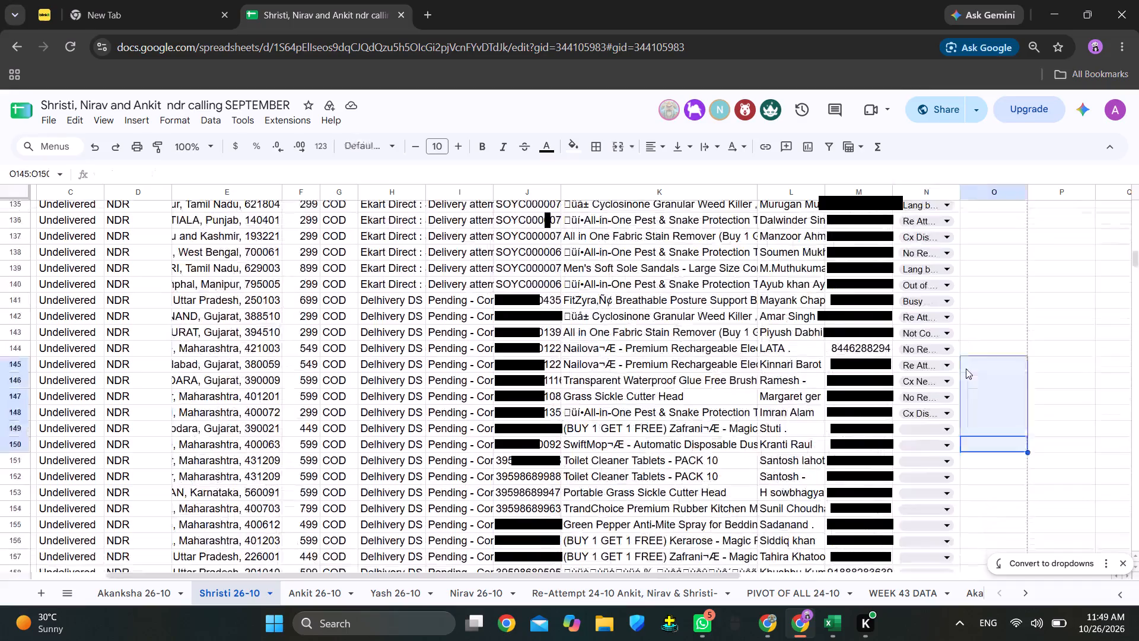
pyautogui.scroll(7, 998, 354)
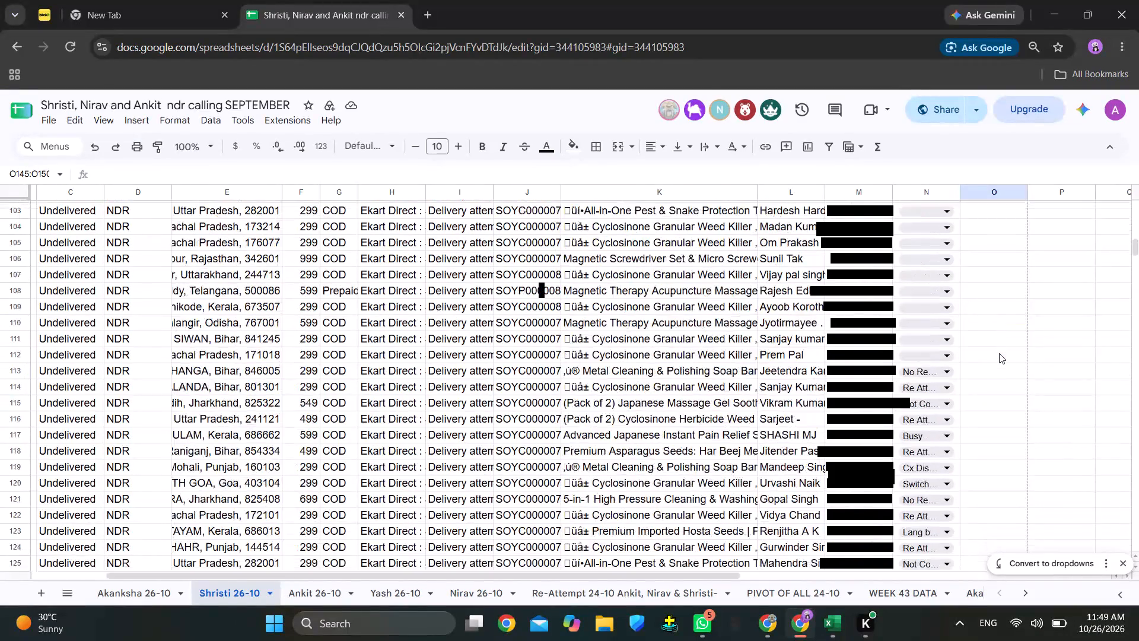
# Check the customer's phone number and name for the Cyclosinone Granular Weed Killer order in row 112 and set its remark to cx not available.
pyautogui.click(855, 357)
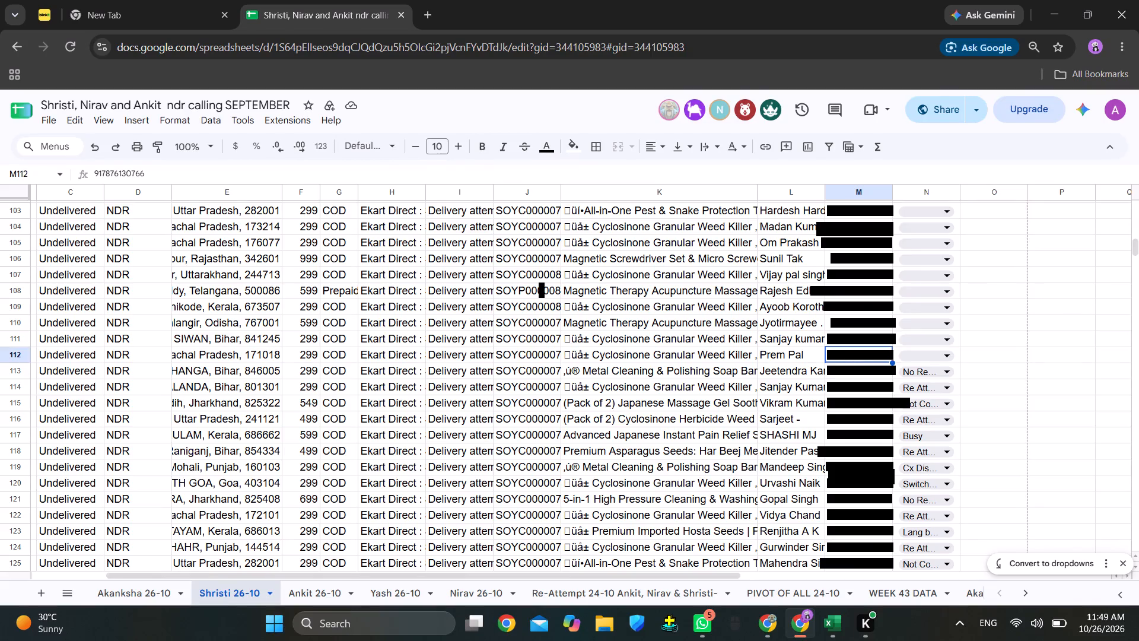
pyautogui.click(794, 356)
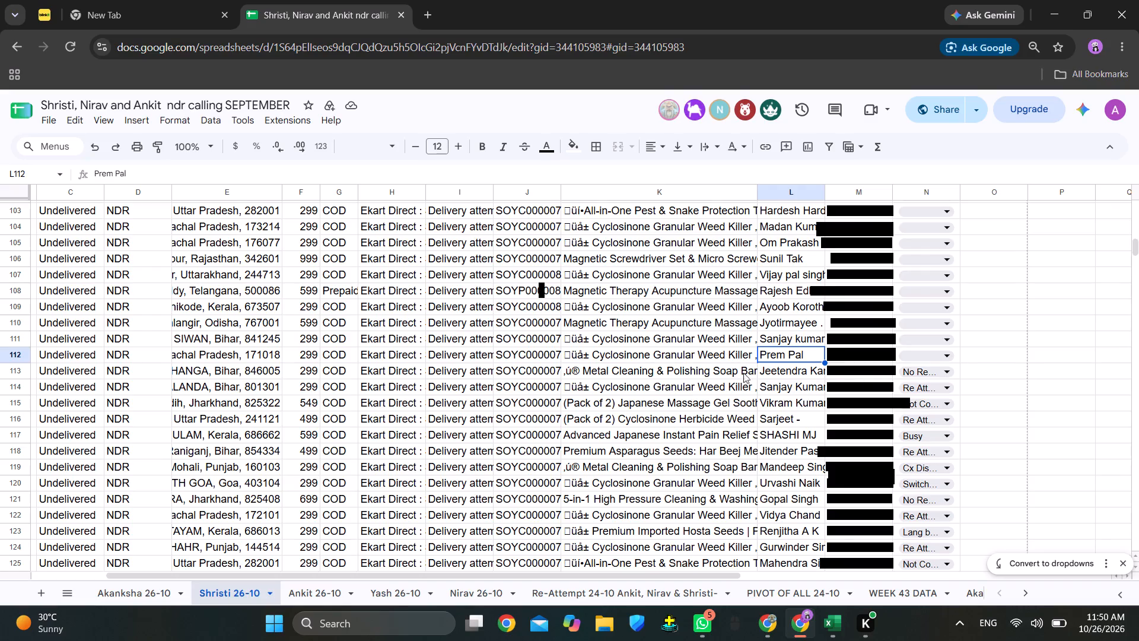
pyautogui.click(911, 355)
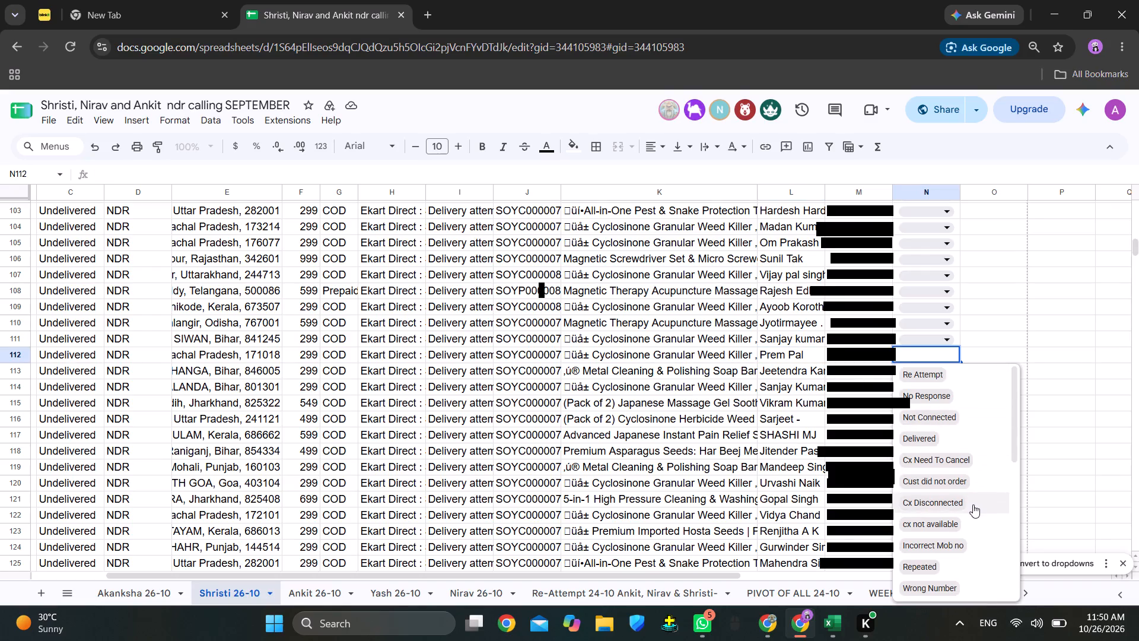
pyautogui.click(950, 524)
# Check the phone number, customer name and full product name in row 111 and set the row's remark to Re Attempt.
pyautogui.click(873, 340)
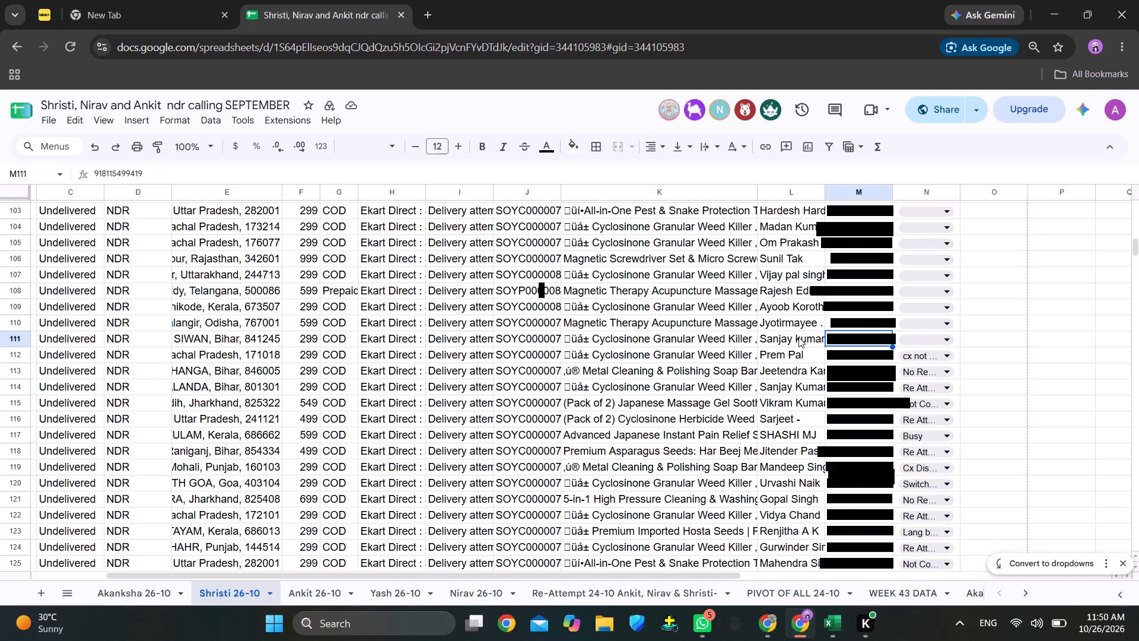
pyautogui.click(788, 334)
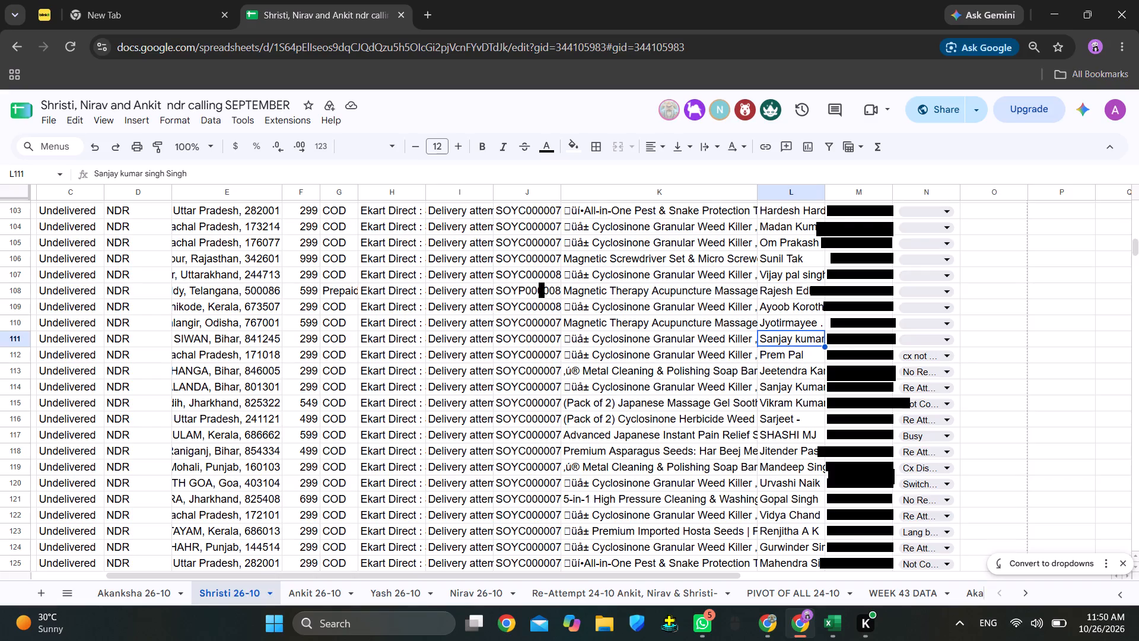
pyautogui.doubleClick(736, 342)
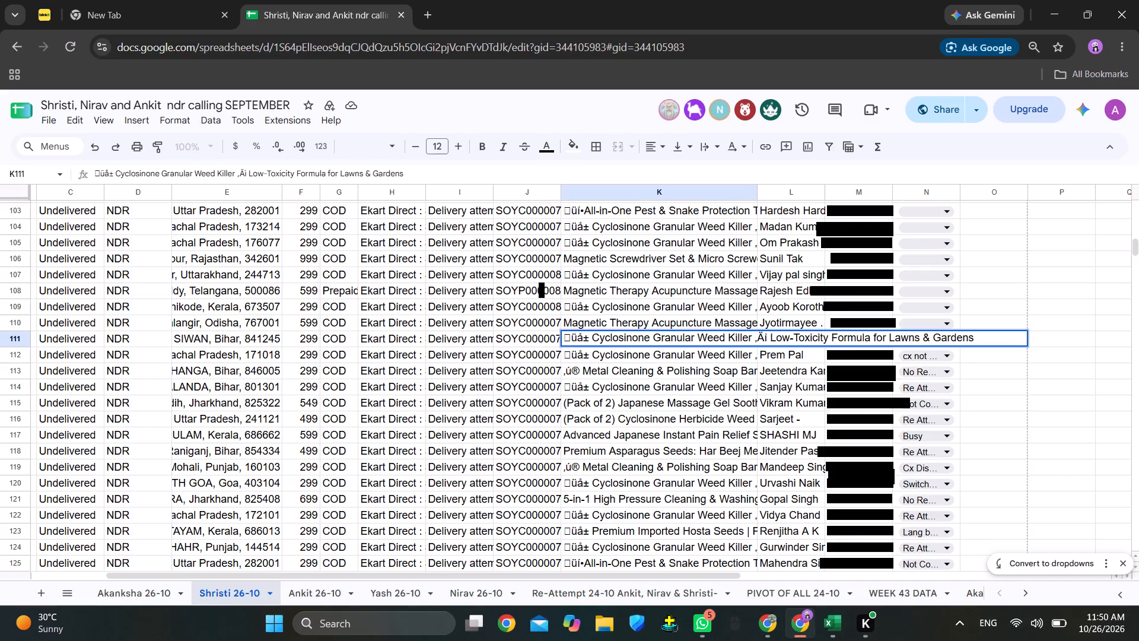
pyautogui.moveTo(988, 338); pyautogui.dragTo(922, 340)
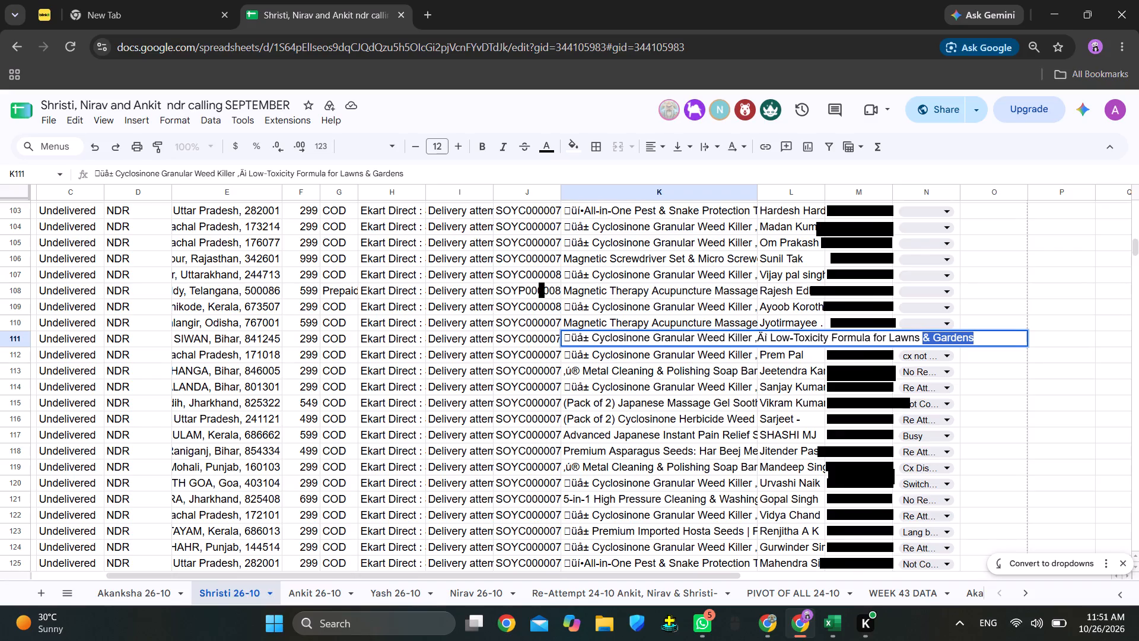
pyautogui.moveTo(922, 340); pyautogui.dragTo(832, 349)
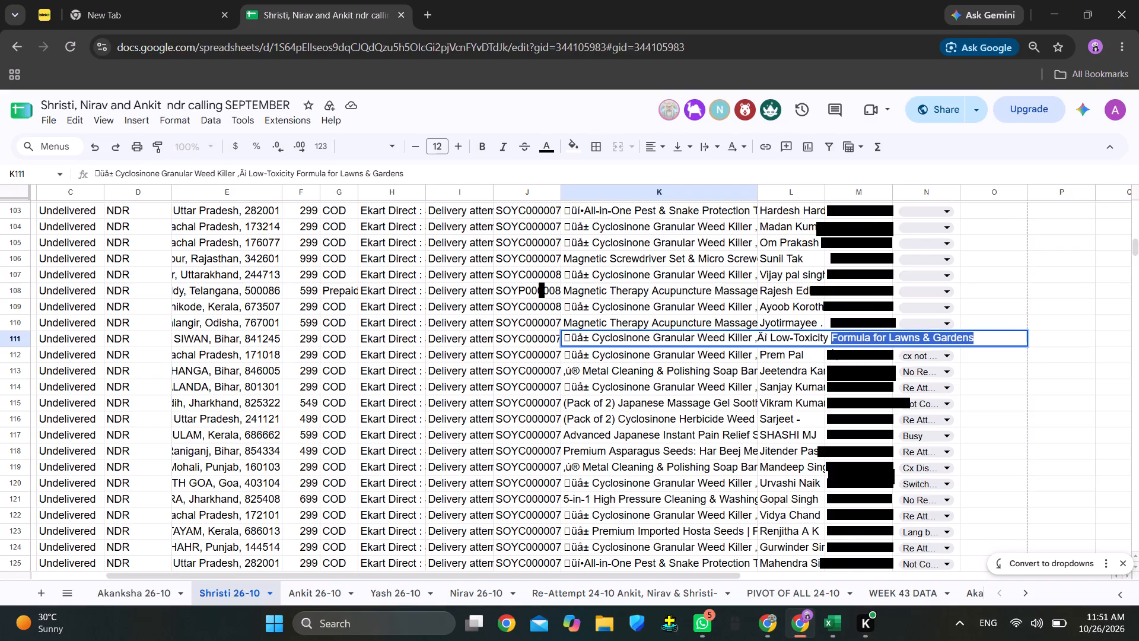
pyautogui.moveTo(832, 349); pyautogui.dragTo(774, 348)
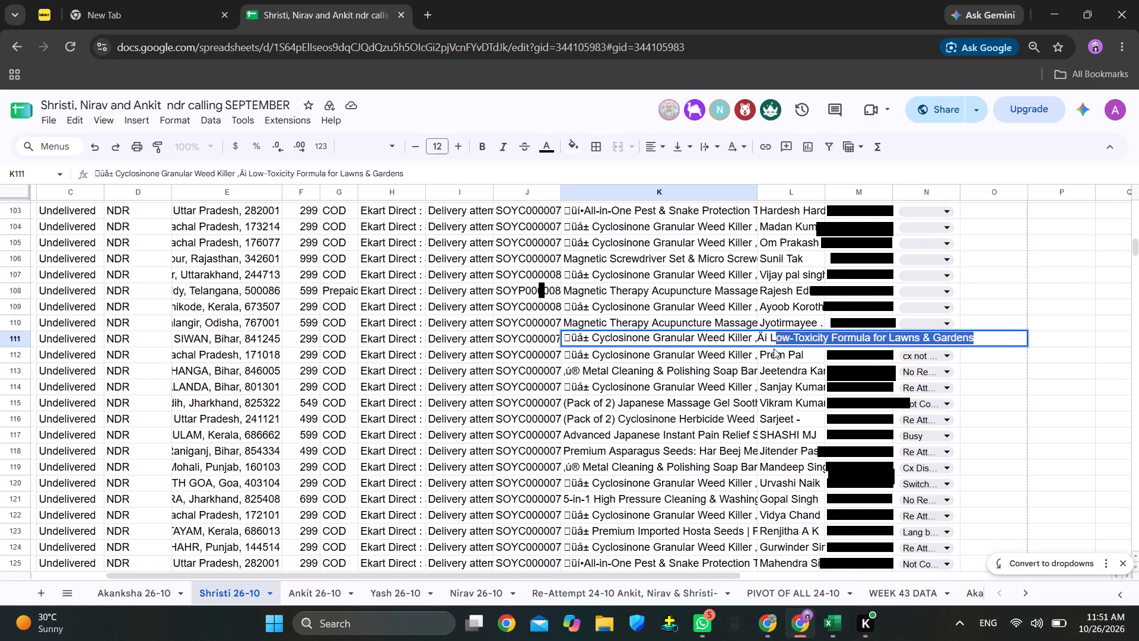
pyautogui.moveTo(774, 348); pyautogui.dragTo(640, 350)
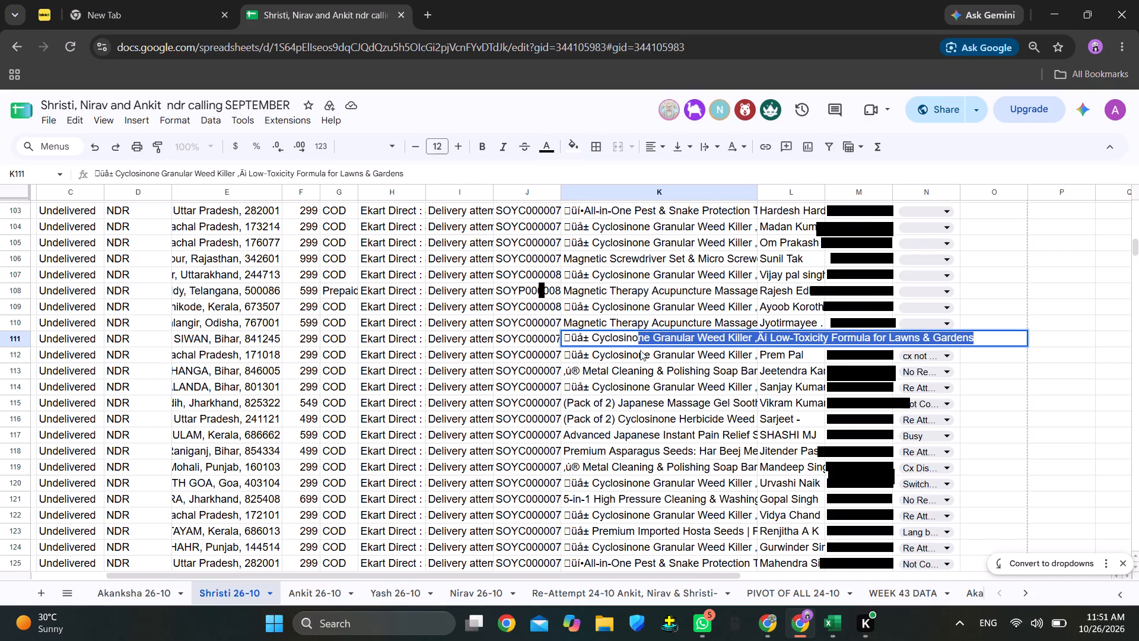
pyautogui.moveTo(640, 350); pyautogui.dragTo(618, 352)
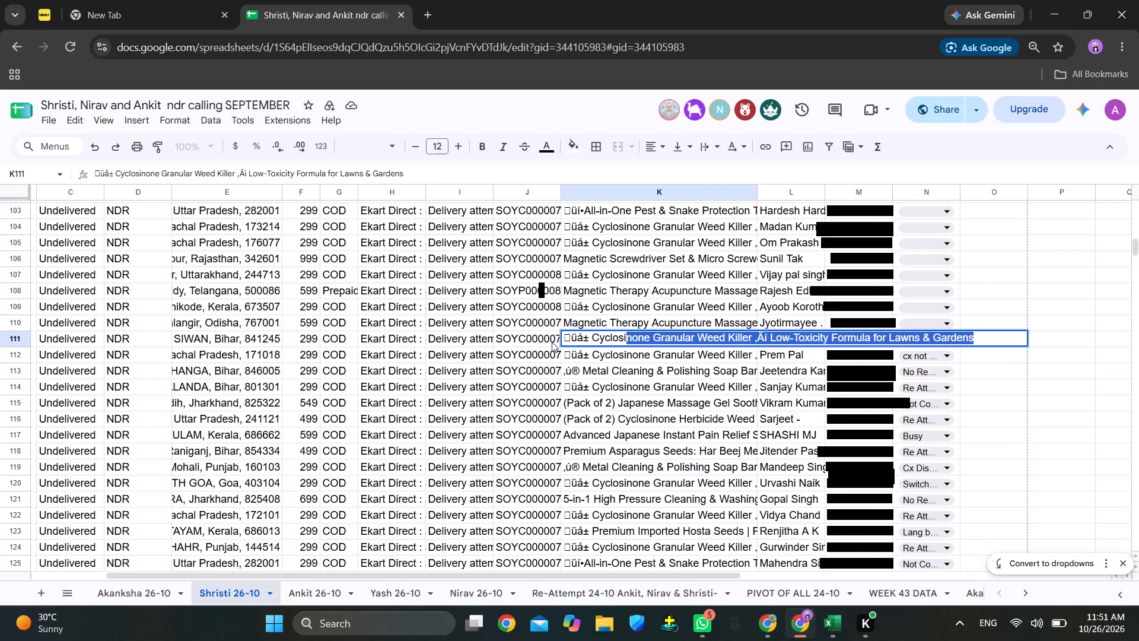
pyautogui.click(537, 332)
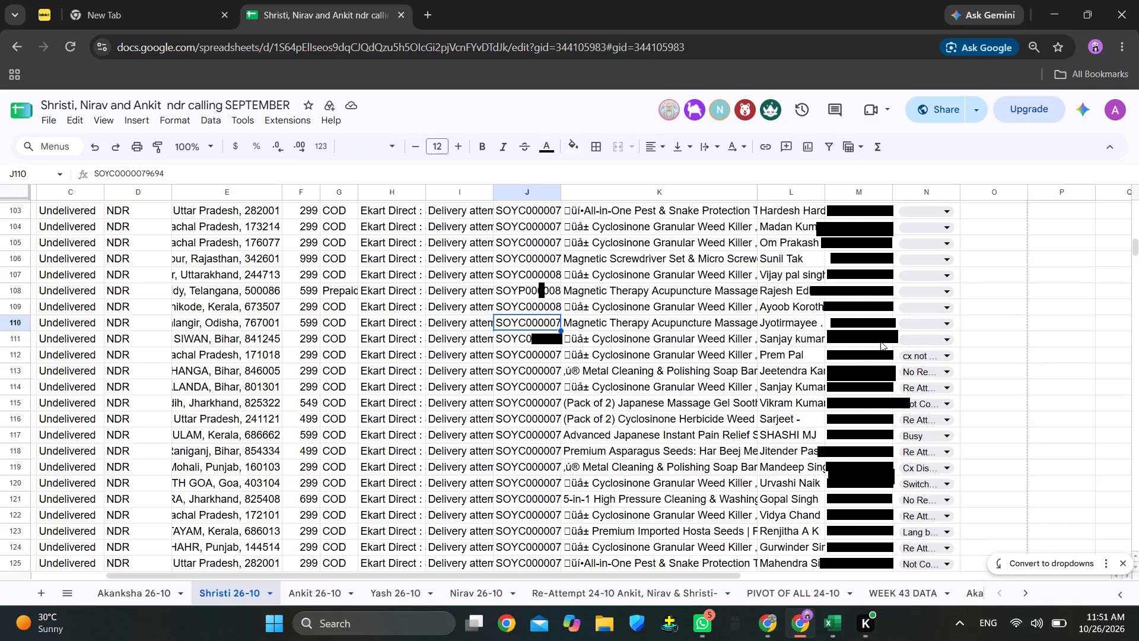
pyautogui.click(905, 341)
pyautogui.click(926, 357)
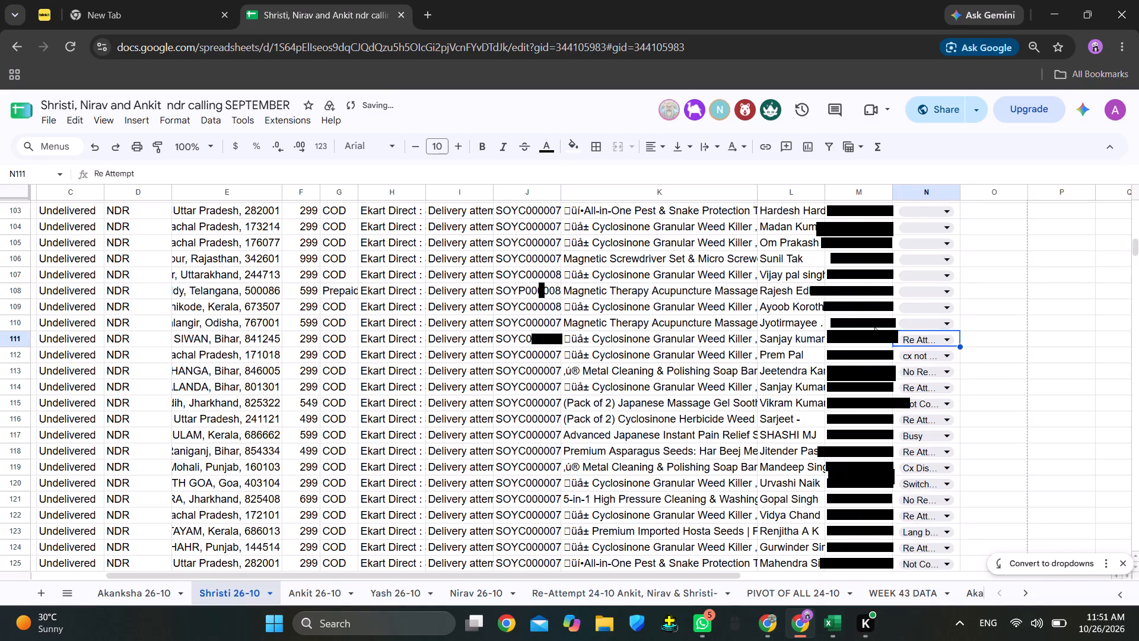
# Check the customer's phone number and name for the Magnetic Therapy Acupuncture Massage order in row 110 and set its remark to Record your message.
pyautogui.click(871, 325)
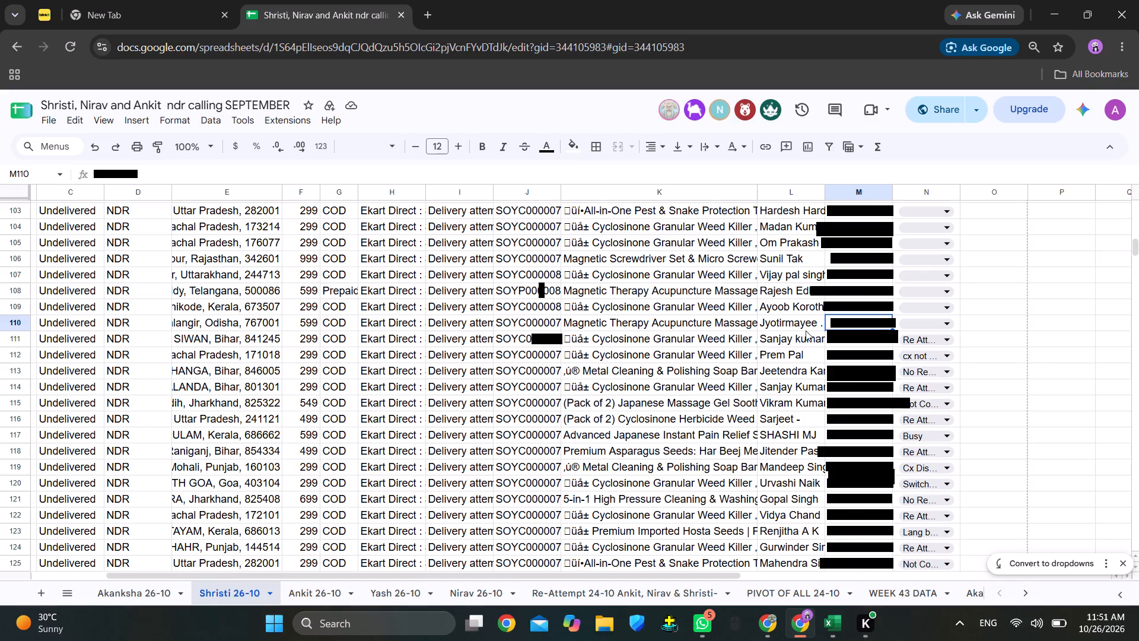
pyautogui.click(787, 326)
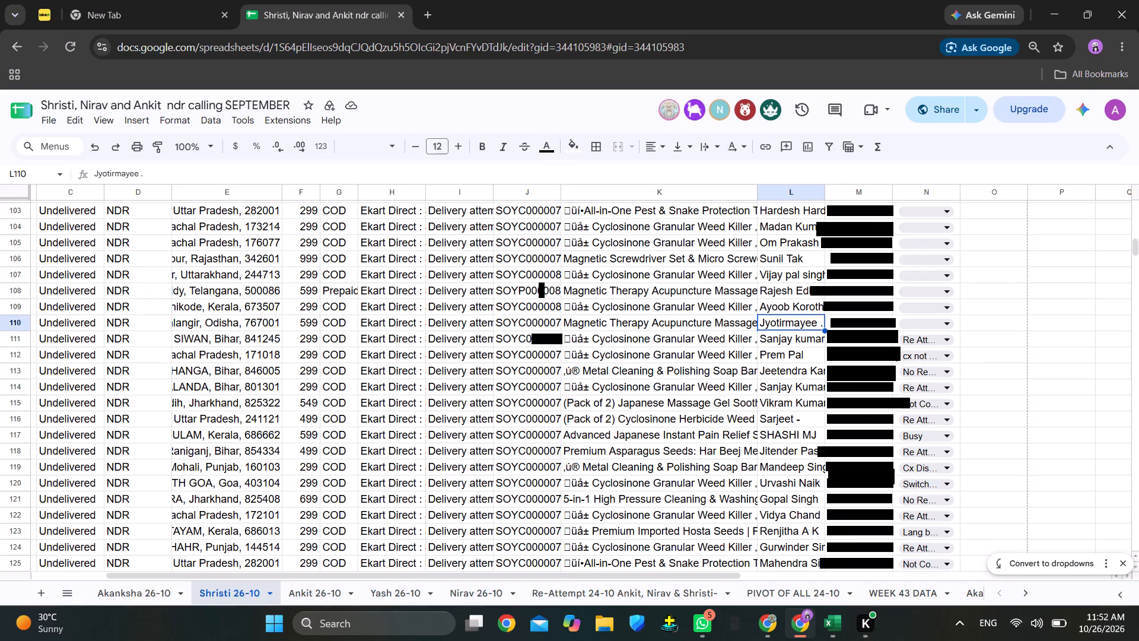
pyautogui.click(935, 325)
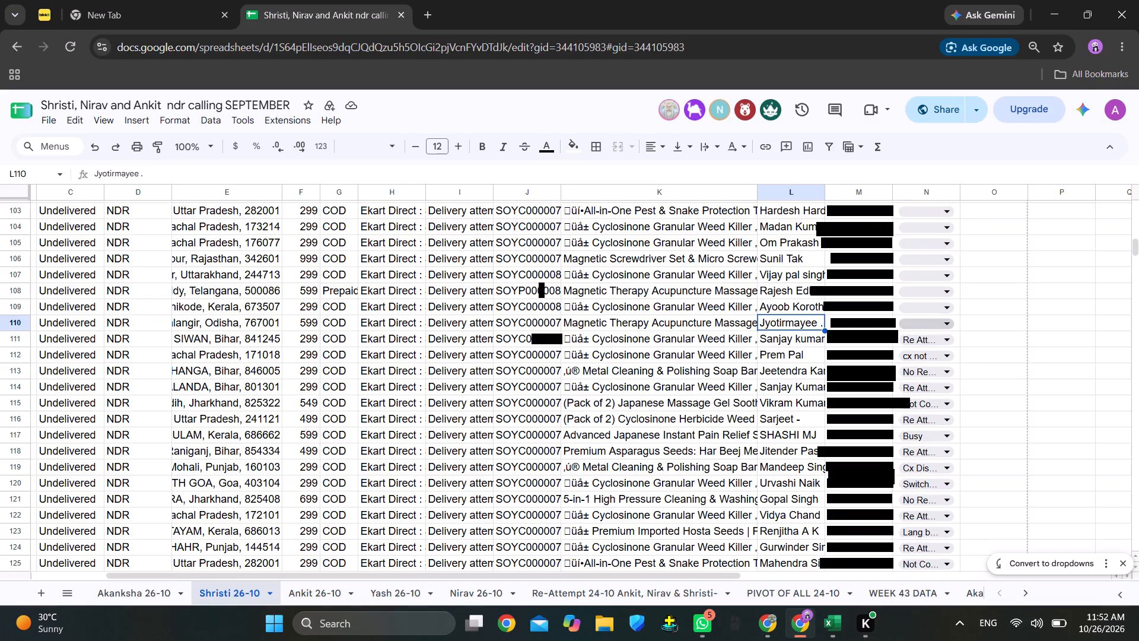
pyautogui.scroll(-7, 947, 511)
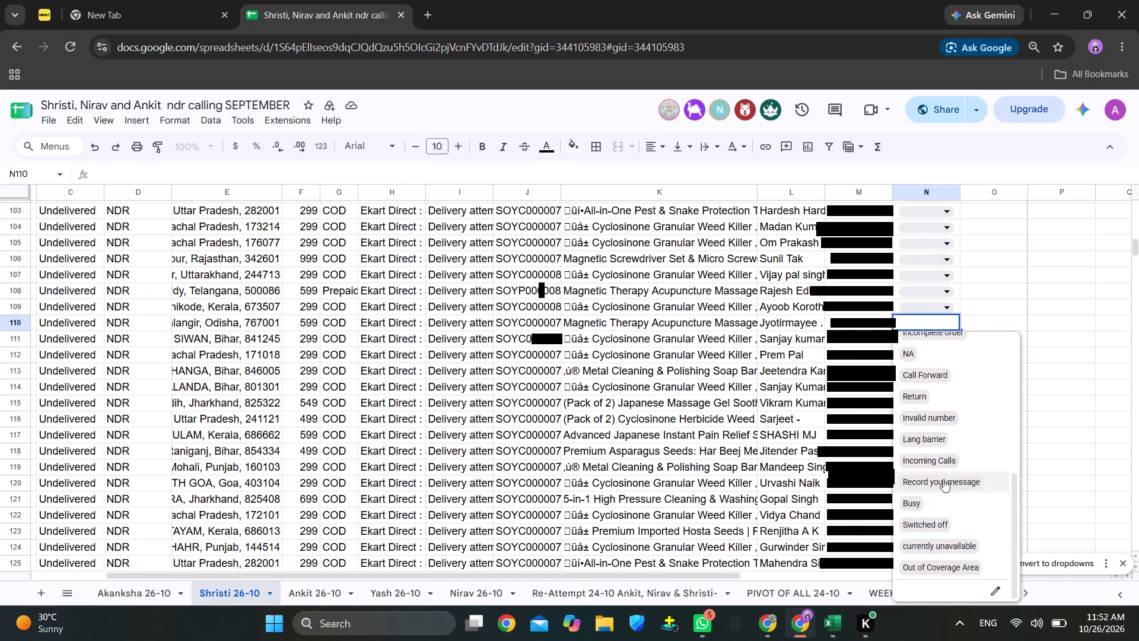
pyautogui.click(941, 479)
# Check the customer's phone number and name for the Cyclosinone Granular Weed Killer order in row 109 and set its remark to Lang barrier.
pyautogui.click(865, 304)
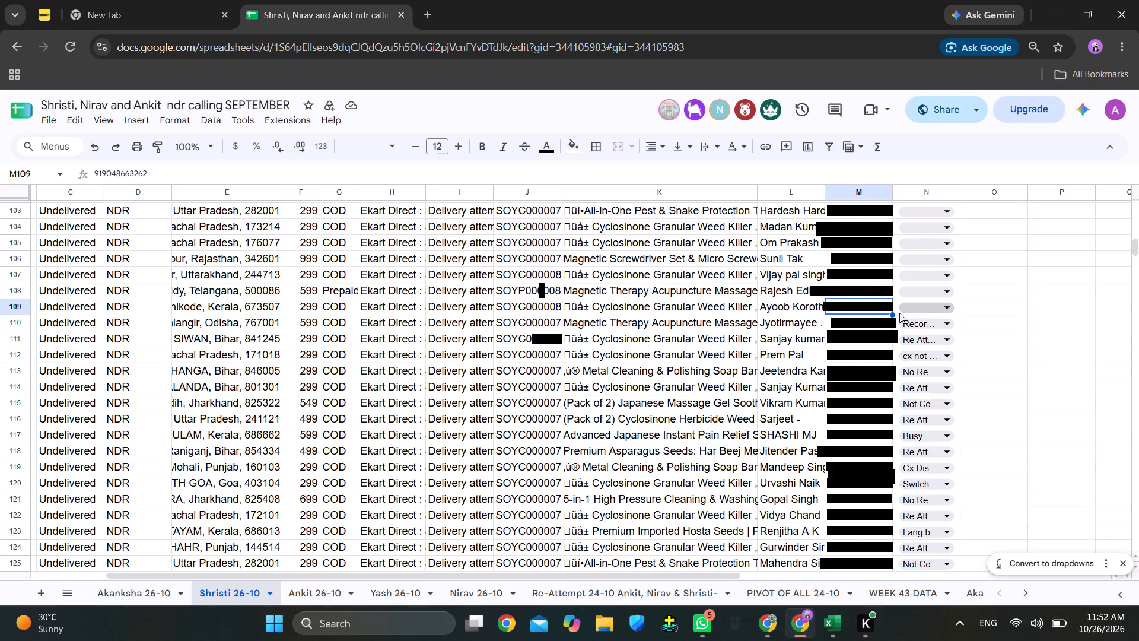
pyautogui.click(810, 306)
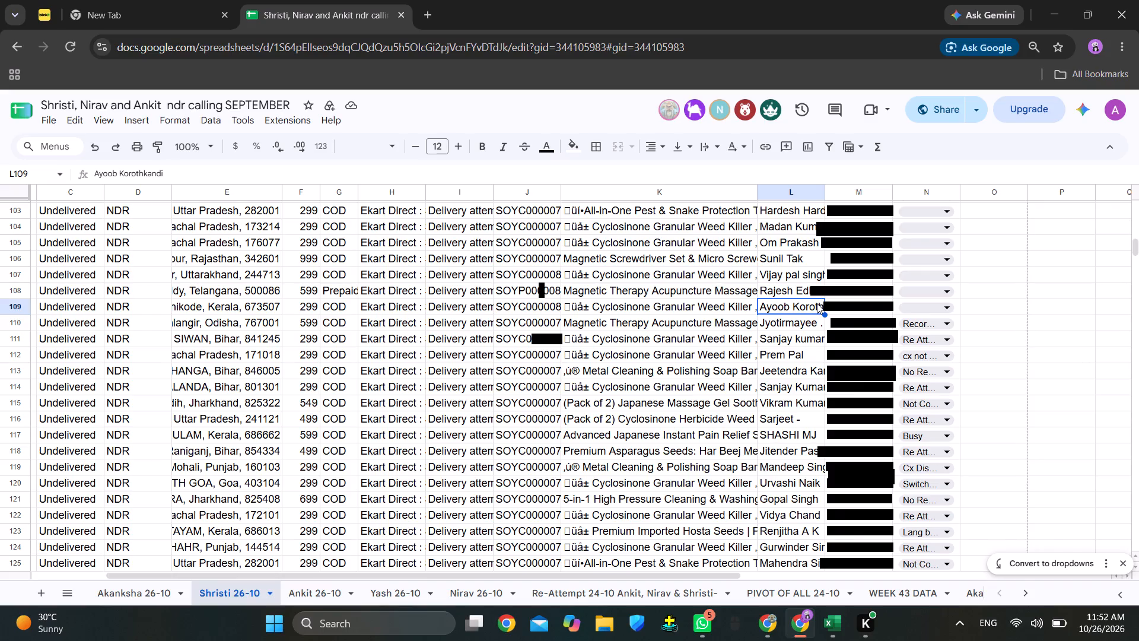
pyautogui.click(916, 309)
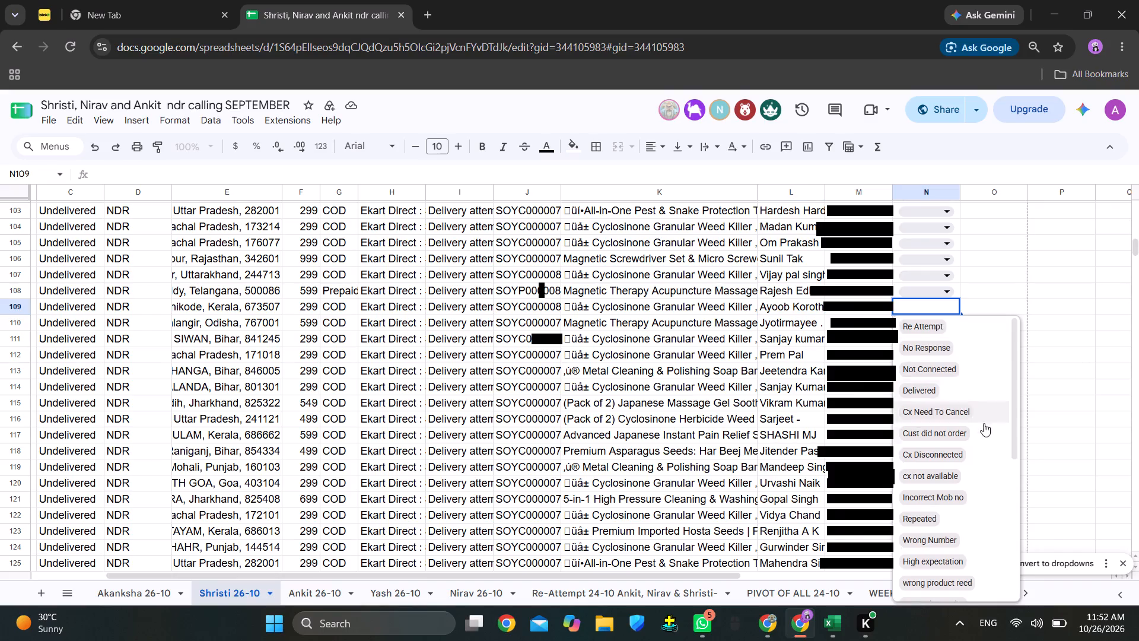
pyautogui.scroll(1, 988, 445)
pyautogui.scroll(-4, 987, 446)
pyautogui.scroll(1, 987, 446)
pyautogui.scroll(-1, 987, 446)
pyautogui.click(926, 487)
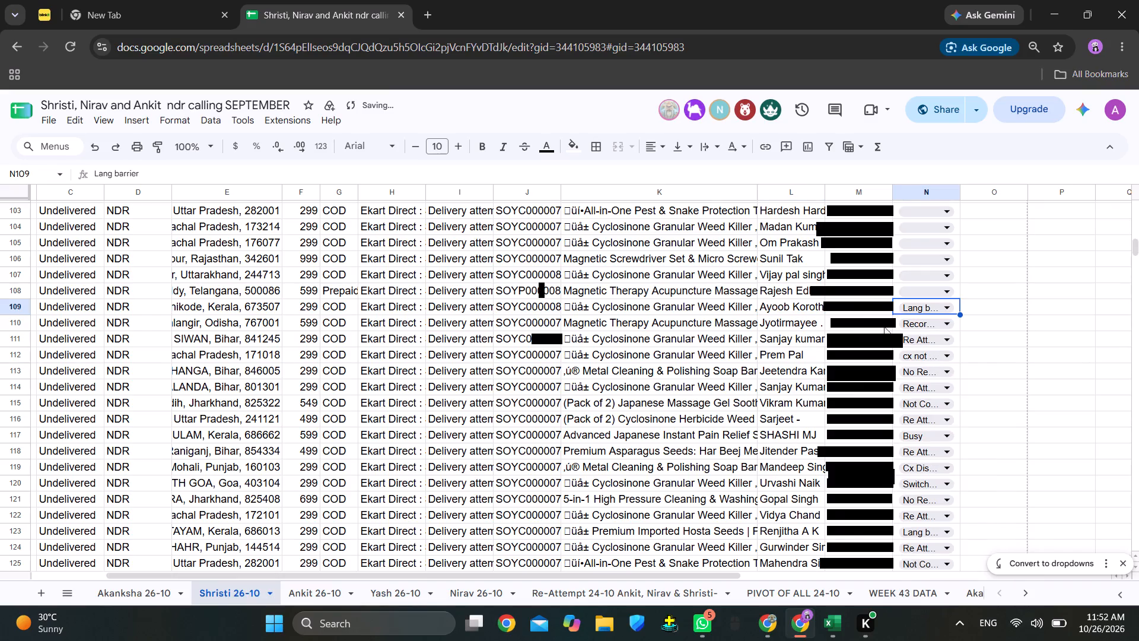
# Check the customer's phone number and name for the prepaid Magnetic Therapy Acupuncture Massage order in row 108 and set its remark to Re Attempt.
pyautogui.click(868, 290)
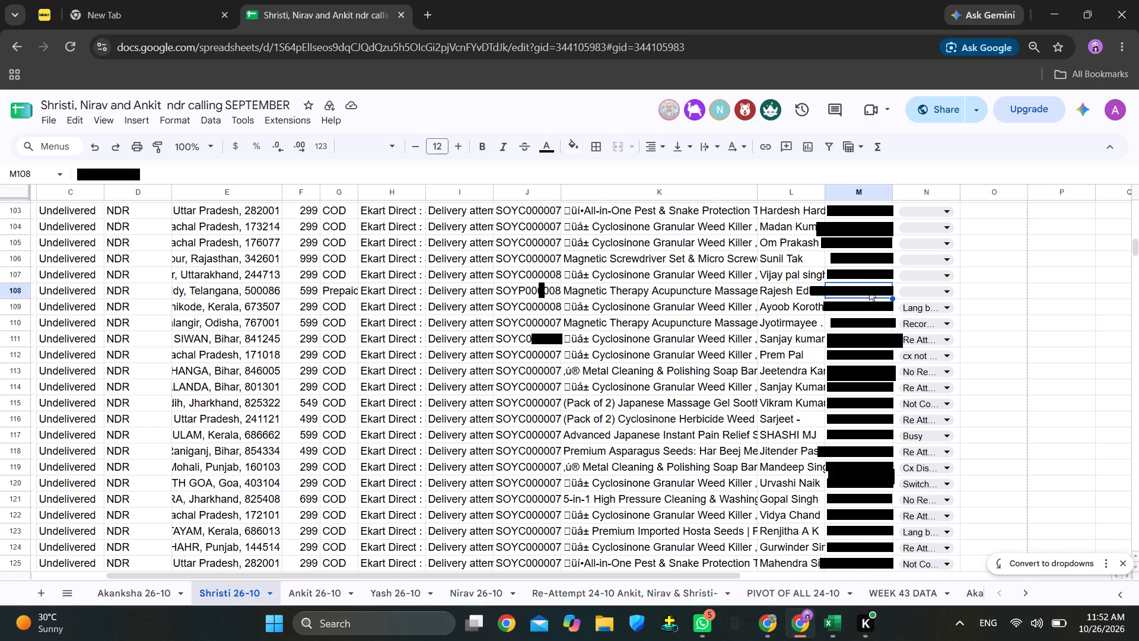
pyautogui.click(807, 284)
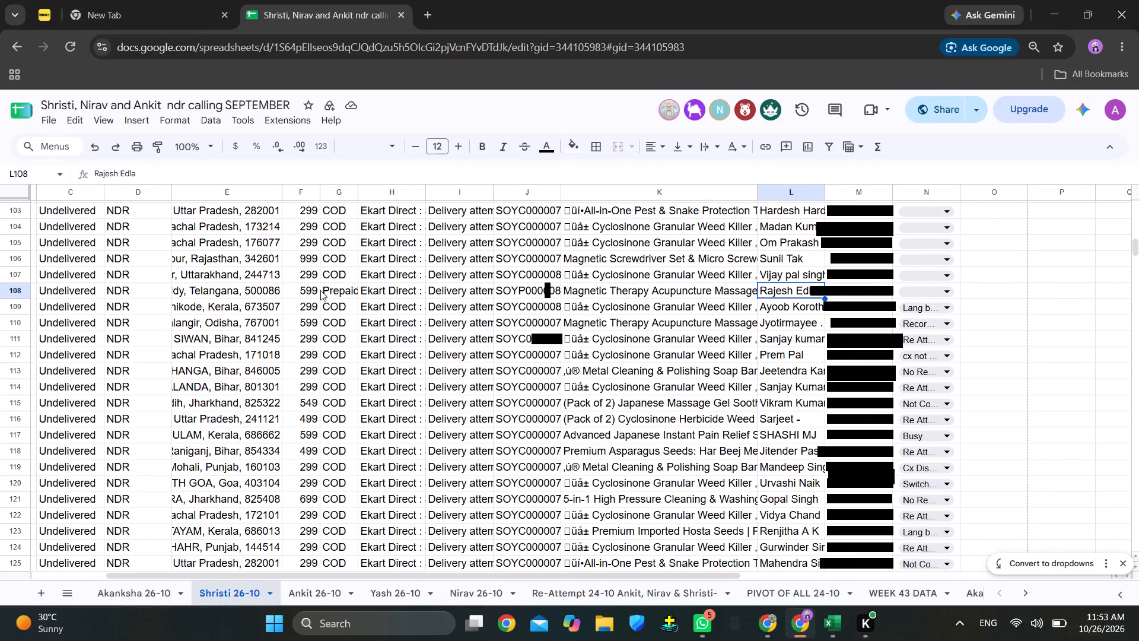
pyautogui.click(938, 293)
pyautogui.click(930, 304)
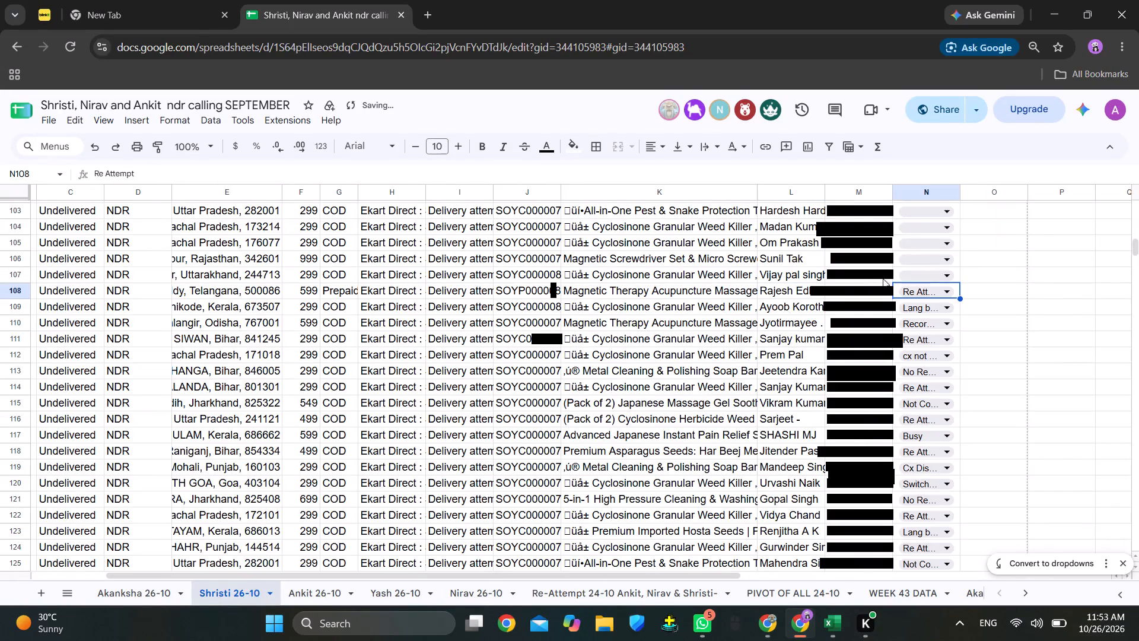
# Check the customer's phone number and name for the Cyclosinone Granular Weed Killer order in row 107 and set its remark to Re Attempt.
pyautogui.click(873, 273)
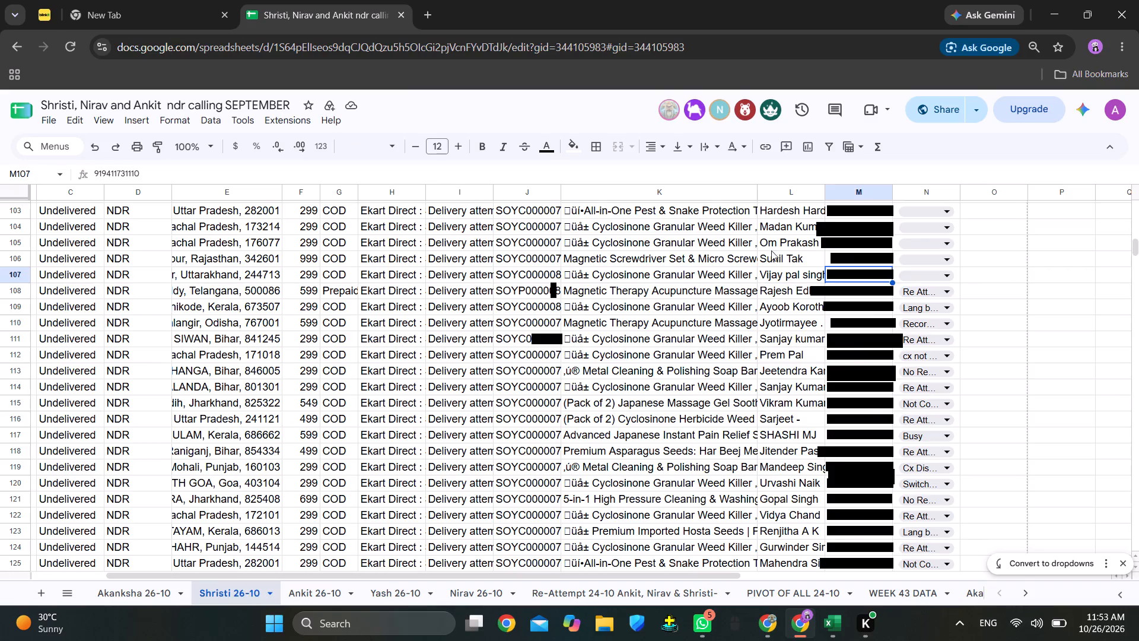
pyautogui.click(790, 272)
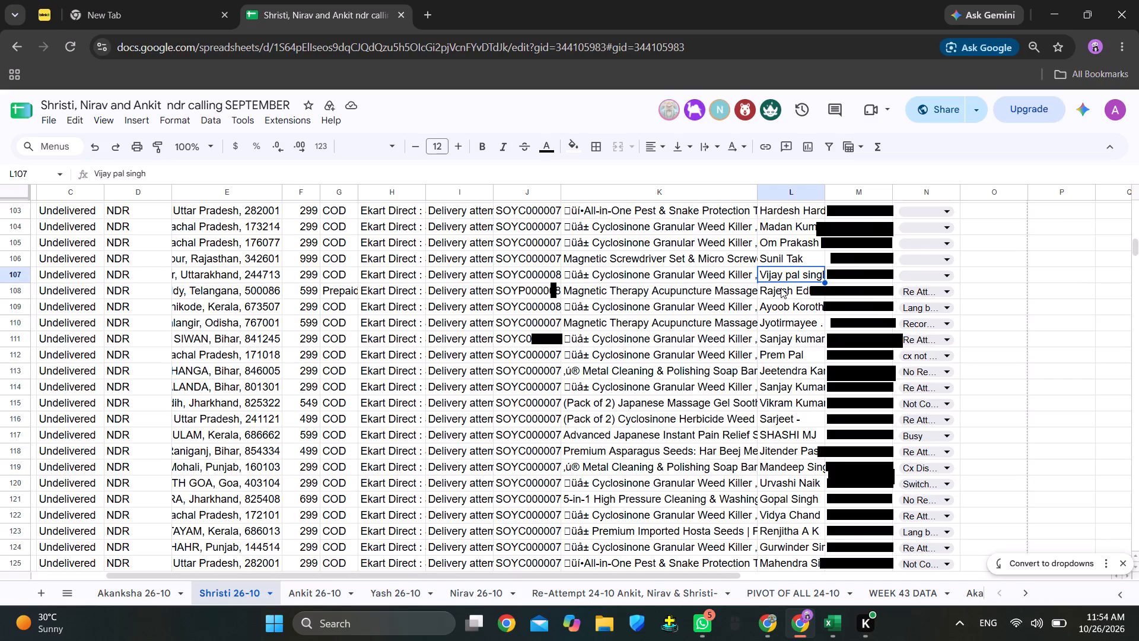
pyautogui.click(930, 278)
pyautogui.click(927, 293)
# Check the customer's phone number and name for the Magnetic Screwdriver Set order in row 106 and set its remark to No Response.
pyautogui.scroll(1, 804, 307)
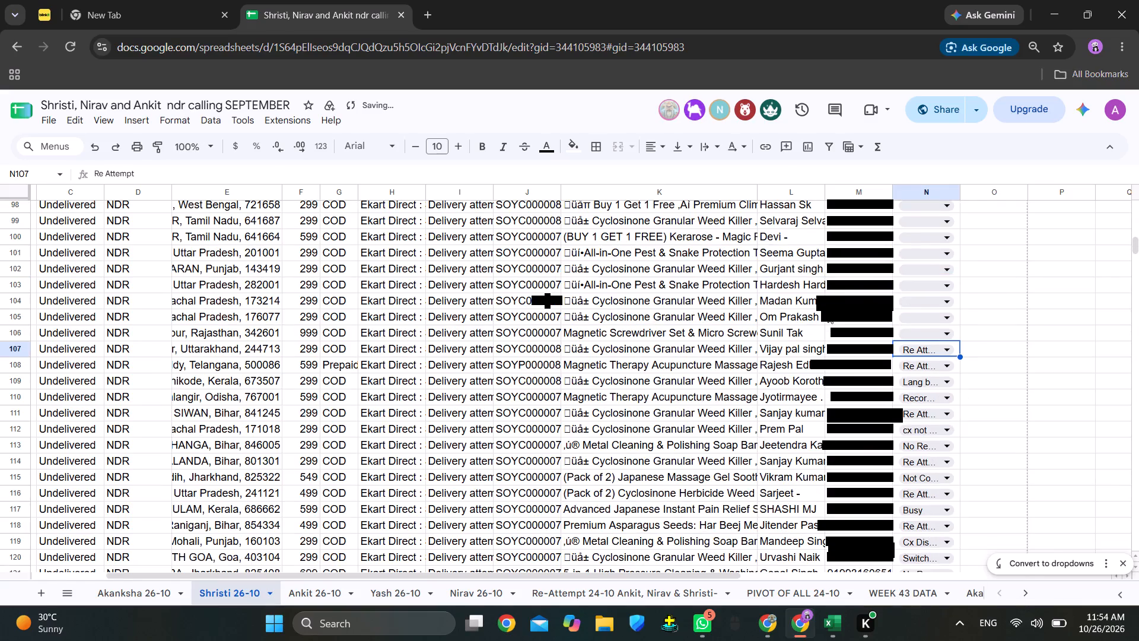
pyautogui.scroll(1, 828, 313)
pyautogui.click(860, 405)
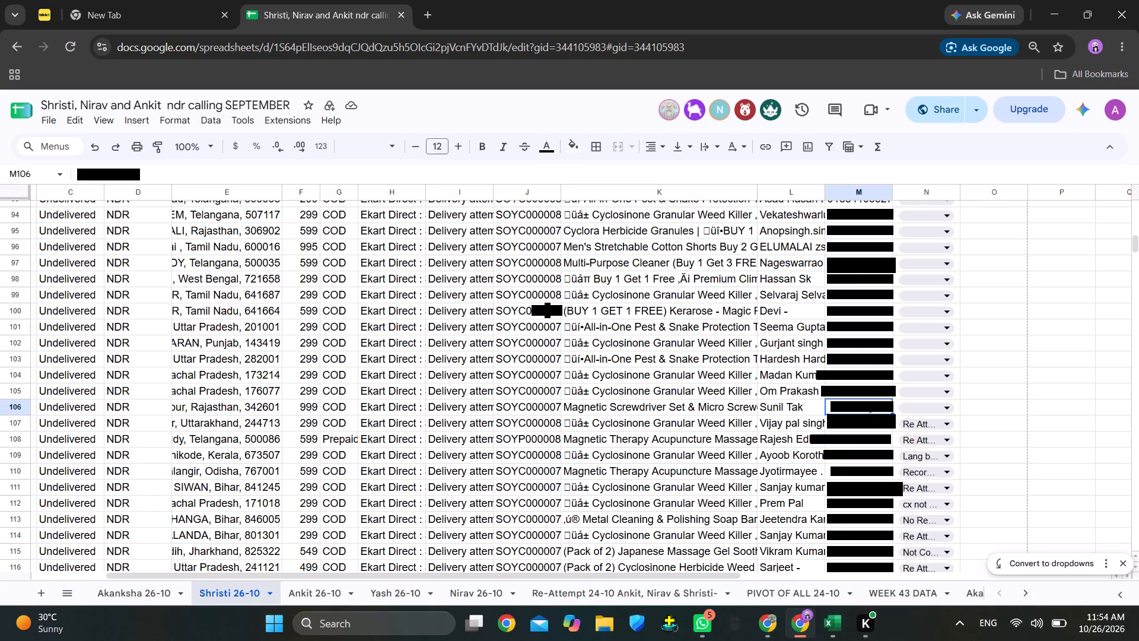
pyautogui.click(784, 406)
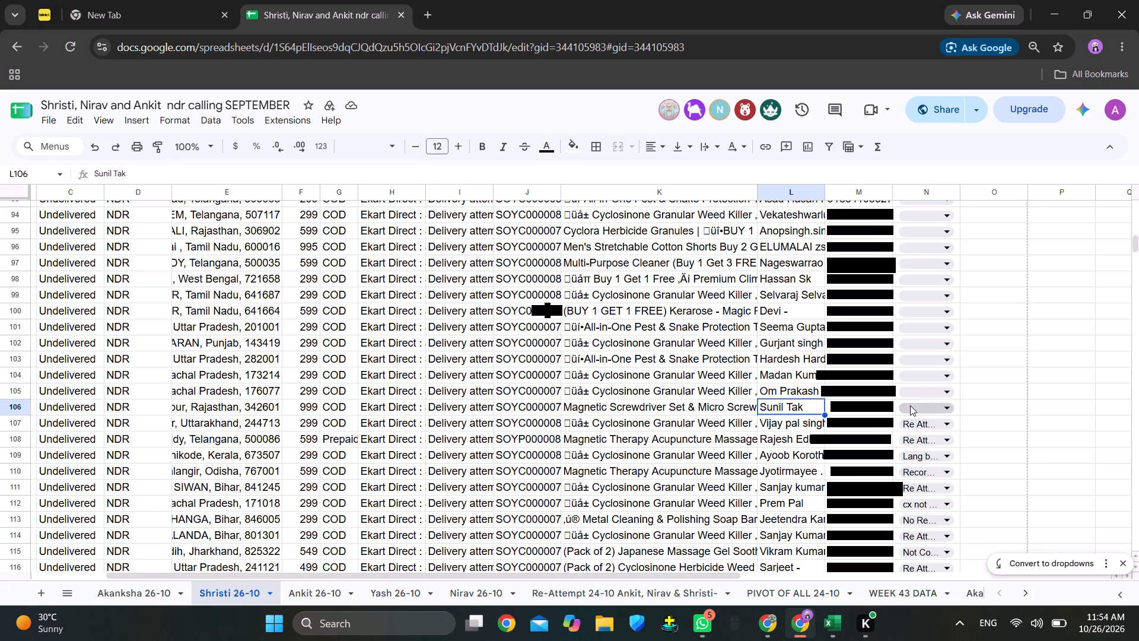
pyautogui.click(926, 405)
pyautogui.click(921, 448)
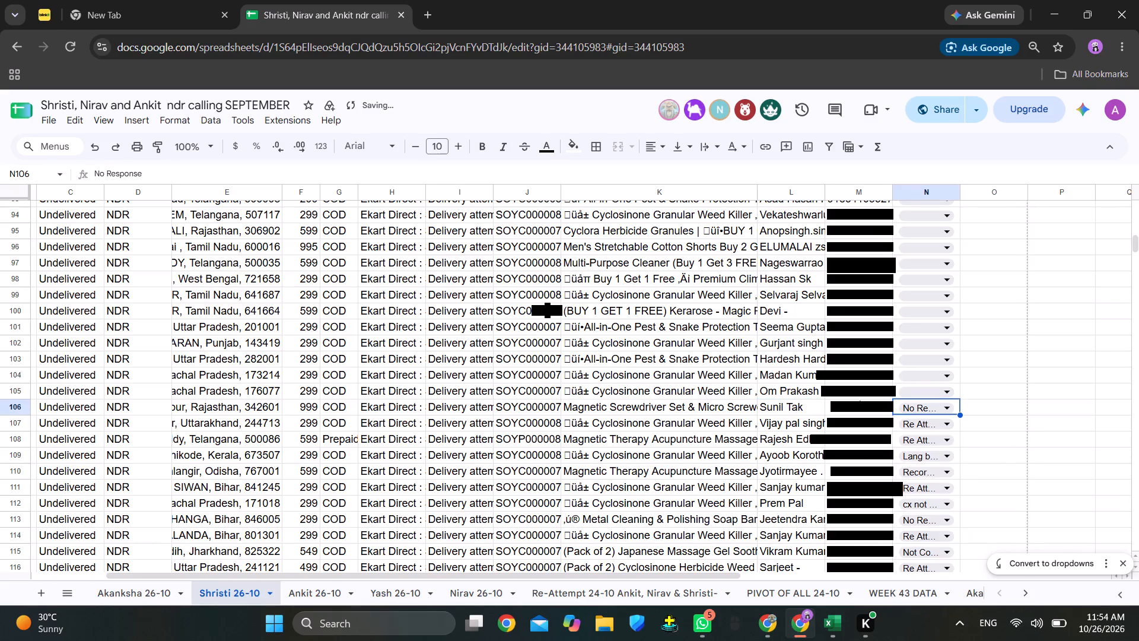
# Check the customer's phone number and name for the Cyclosinone Granular Weed Killer order in row 105 and set its remark to Delivered.
pyautogui.click(863, 391)
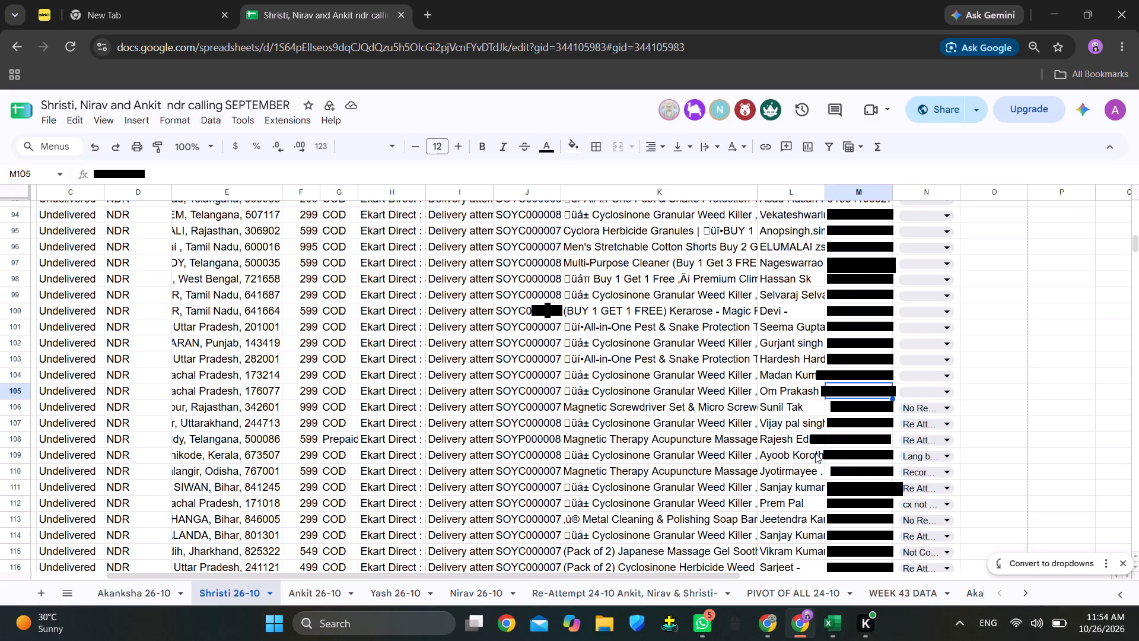
pyautogui.click(801, 392)
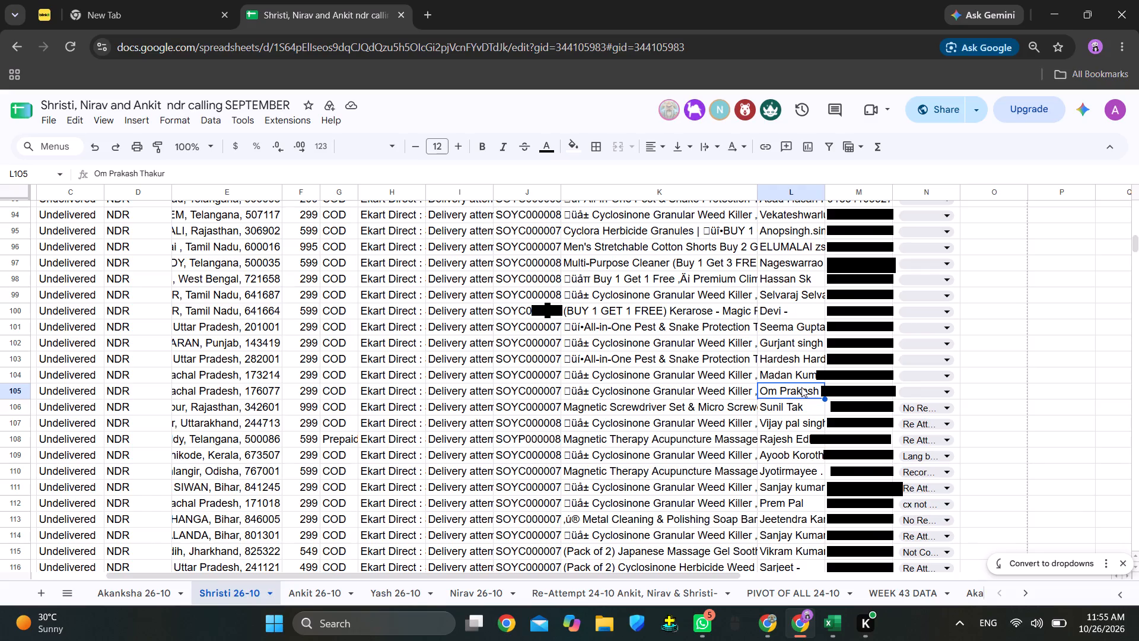
pyautogui.click(933, 388)
pyautogui.click(924, 471)
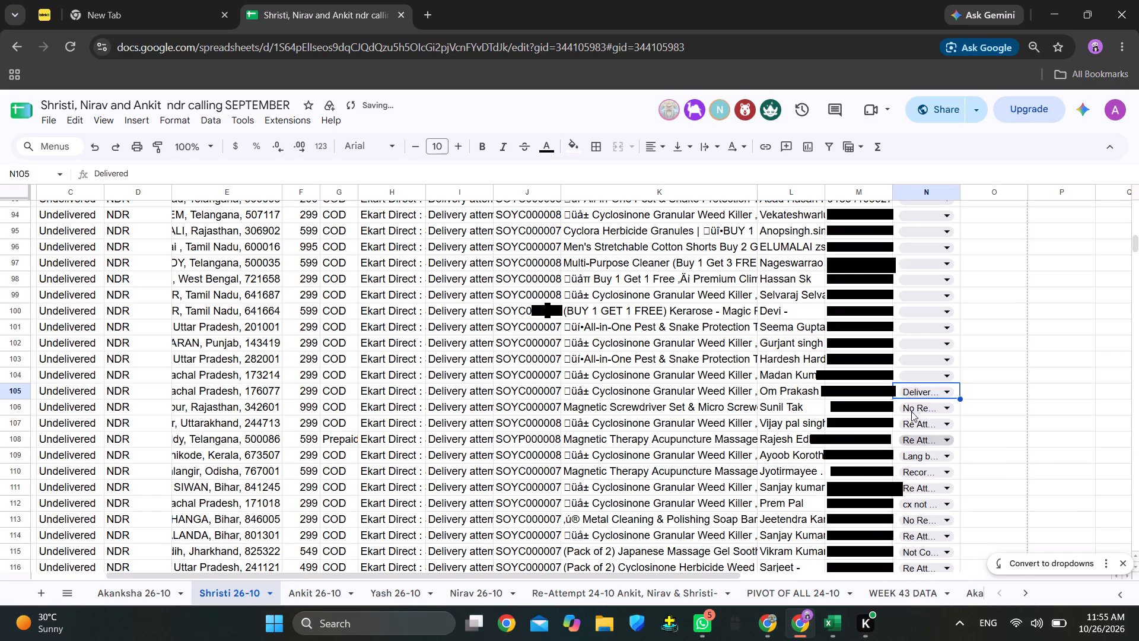
# Check the customer's phone number and name for the Cyclosinone Granular Weed Killer order in row 104 and set its remark to Not Connected.
pyautogui.click(879, 373)
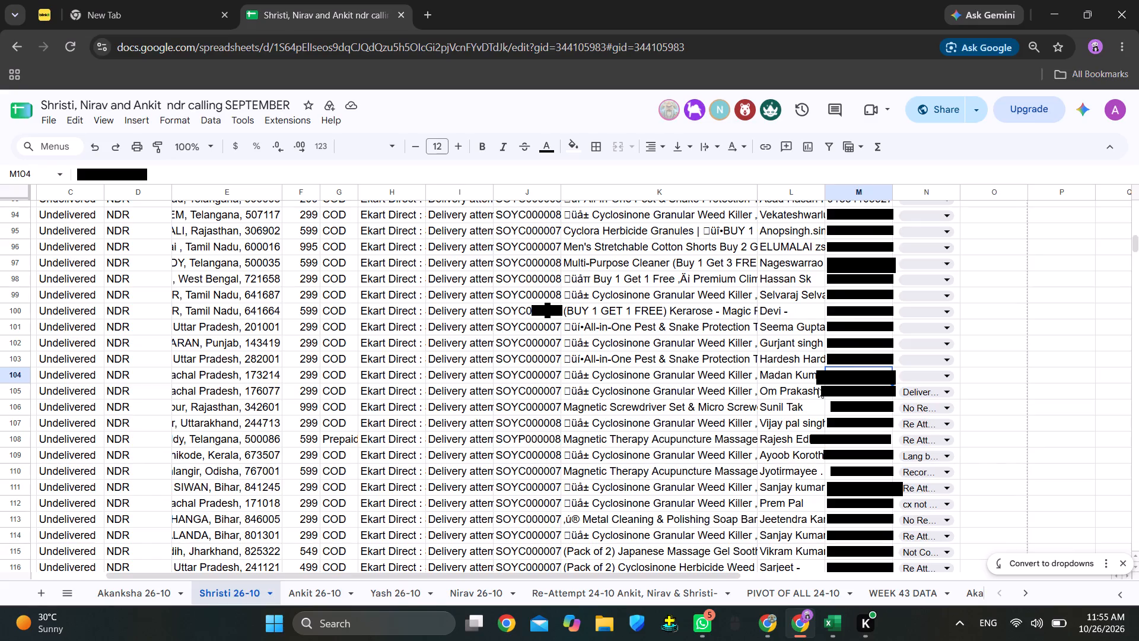
pyautogui.click(800, 372)
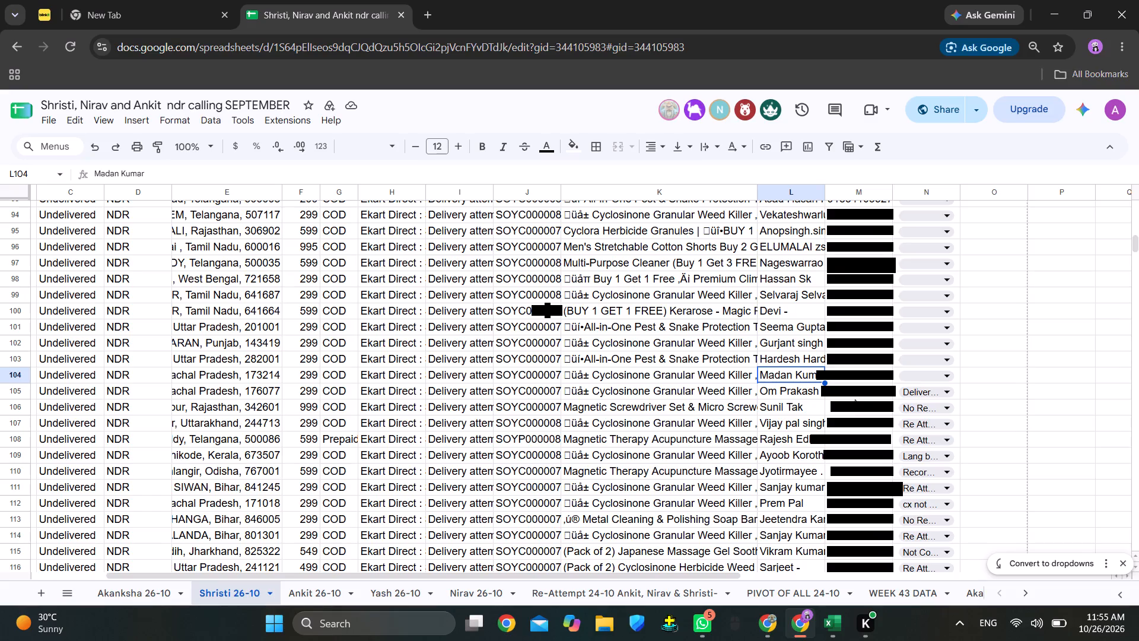
pyautogui.click(924, 369)
pyautogui.click(924, 373)
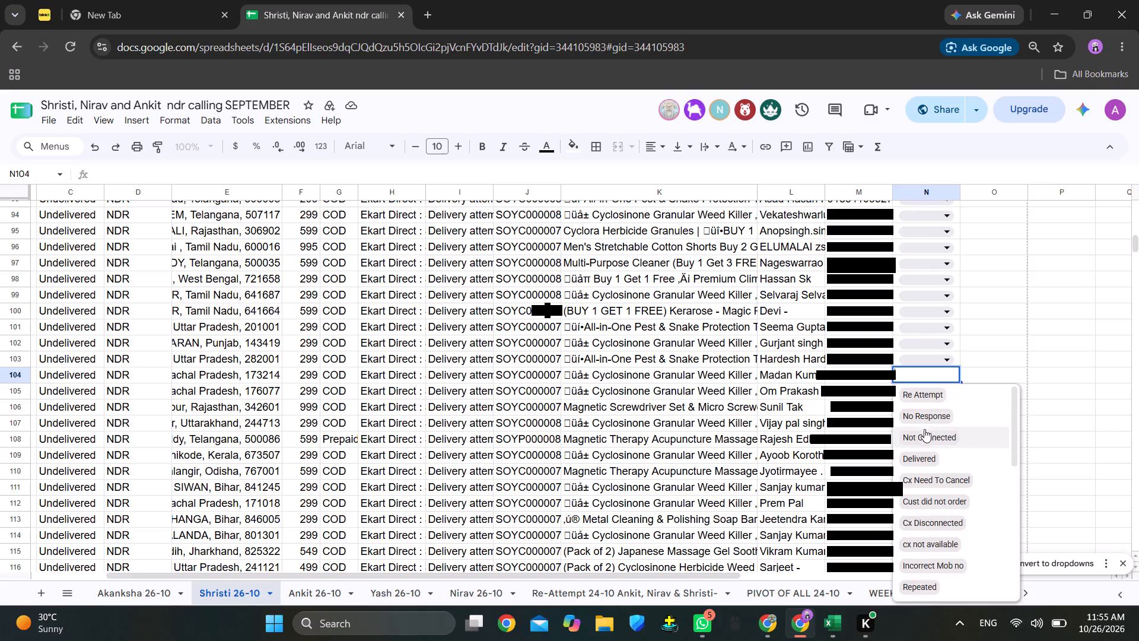
pyautogui.click(924, 436)
# Check the customer's name for the All-in-One Pest & Snake Protection order in row 103 and set its remark to Cx Disconnected.
pyautogui.click(857, 351)
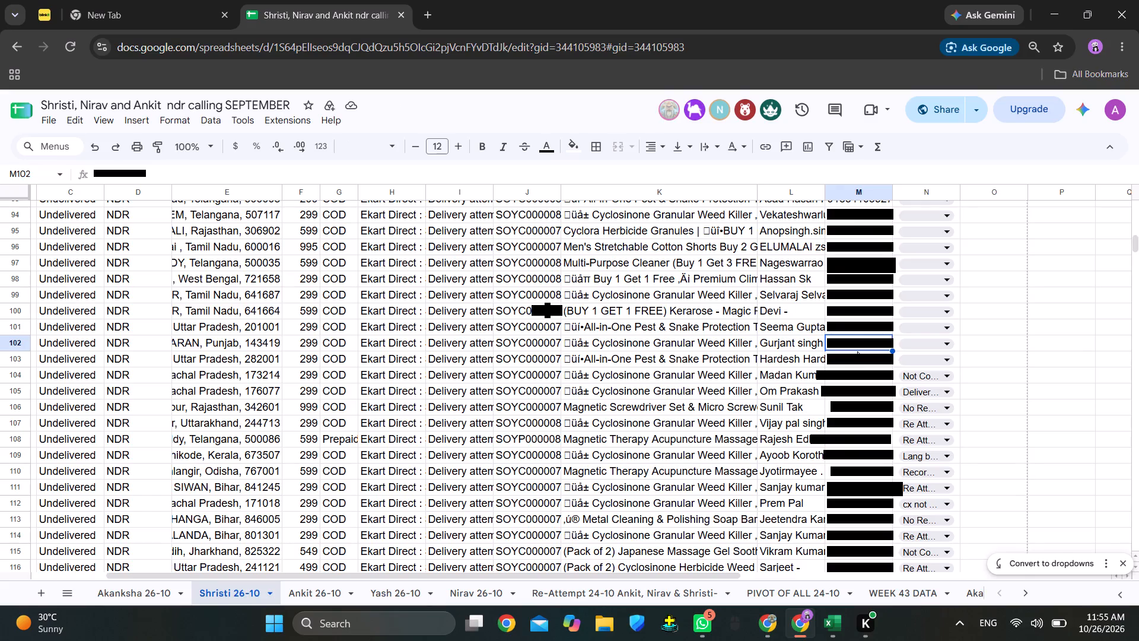
pyautogui.click(809, 339)
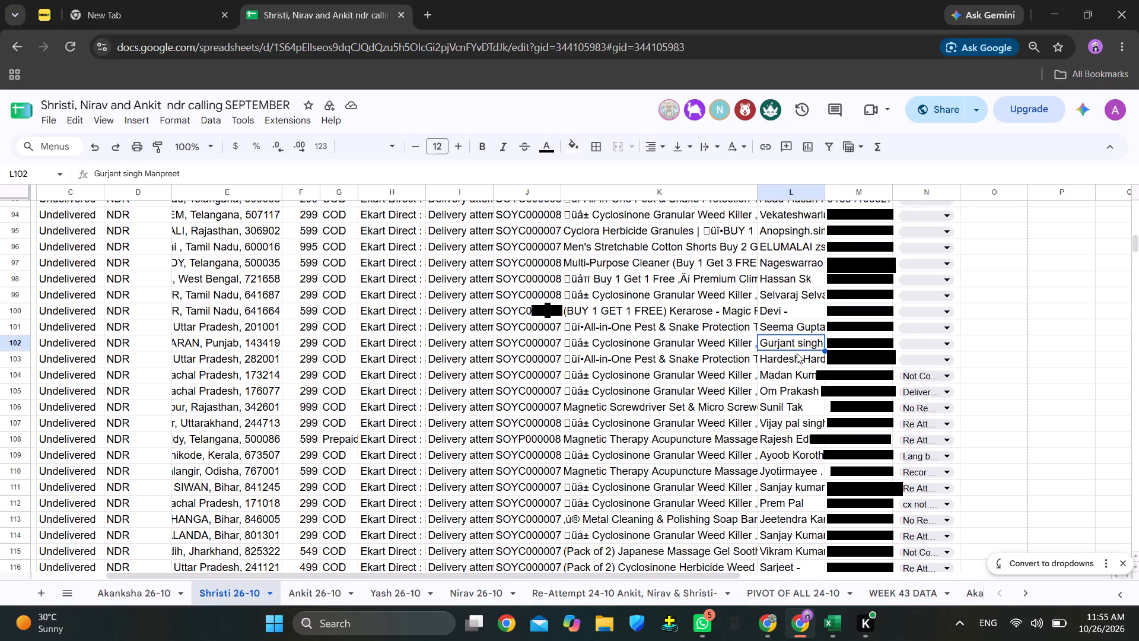
pyautogui.click(800, 357)
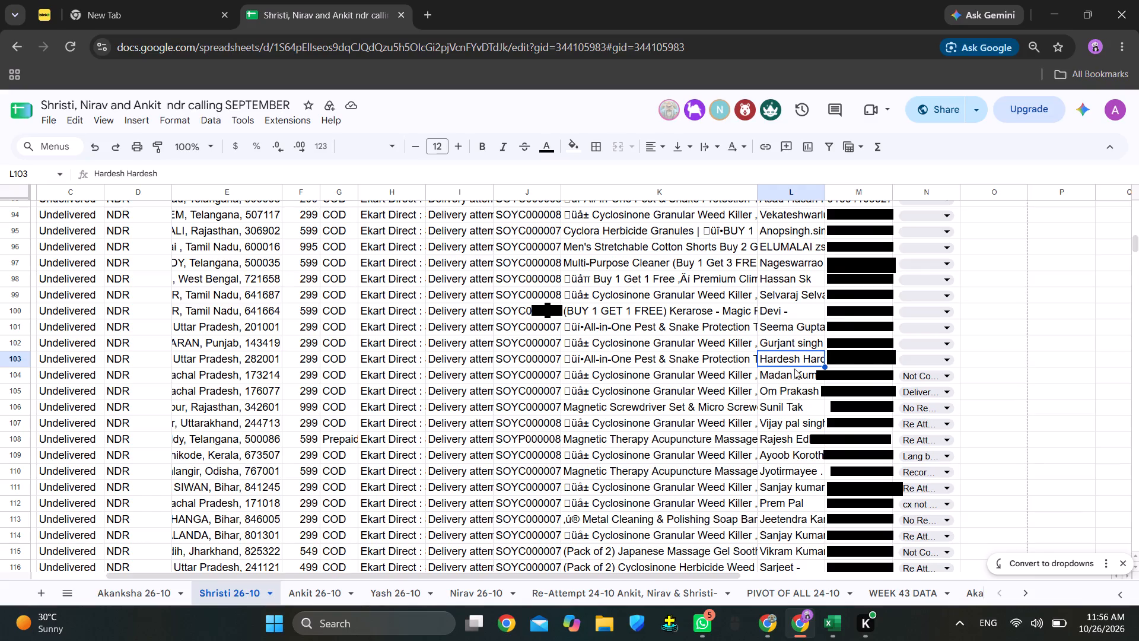
pyautogui.click(935, 356)
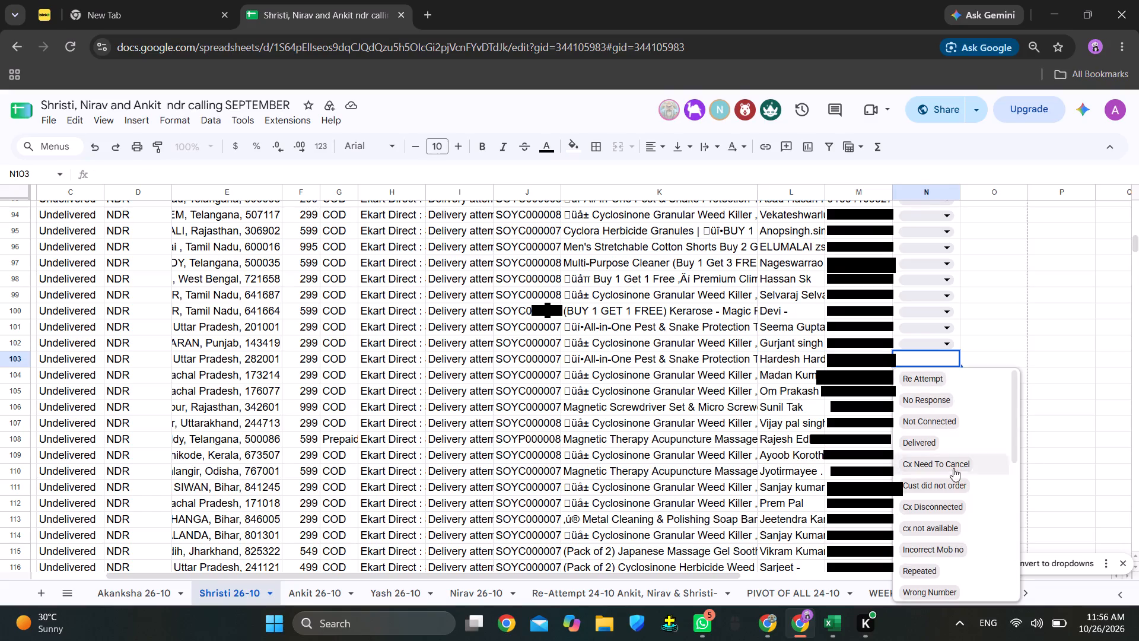
pyautogui.click(944, 503)
# Check the customer's phone number and name for the Cyclosinone Granular Weed Killer order in row 102 and set its remark to Re Attempt.
pyautogui.click(863, 337)
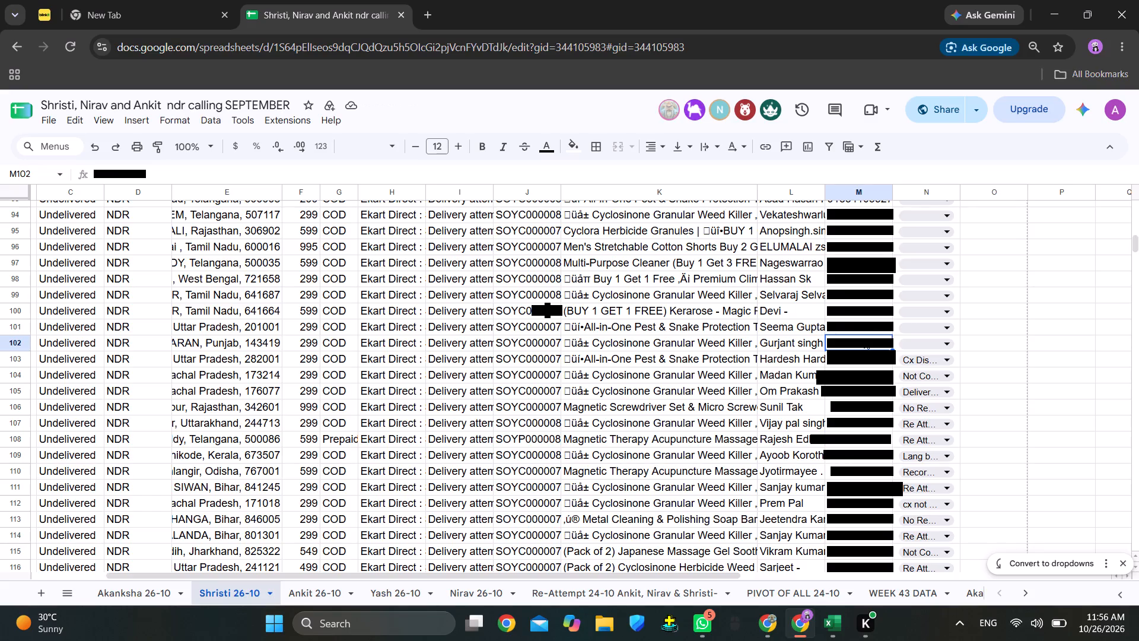
pyautogui.scroll(-2, 864, 338)
pyautogui.scroll(2, 864, 338)
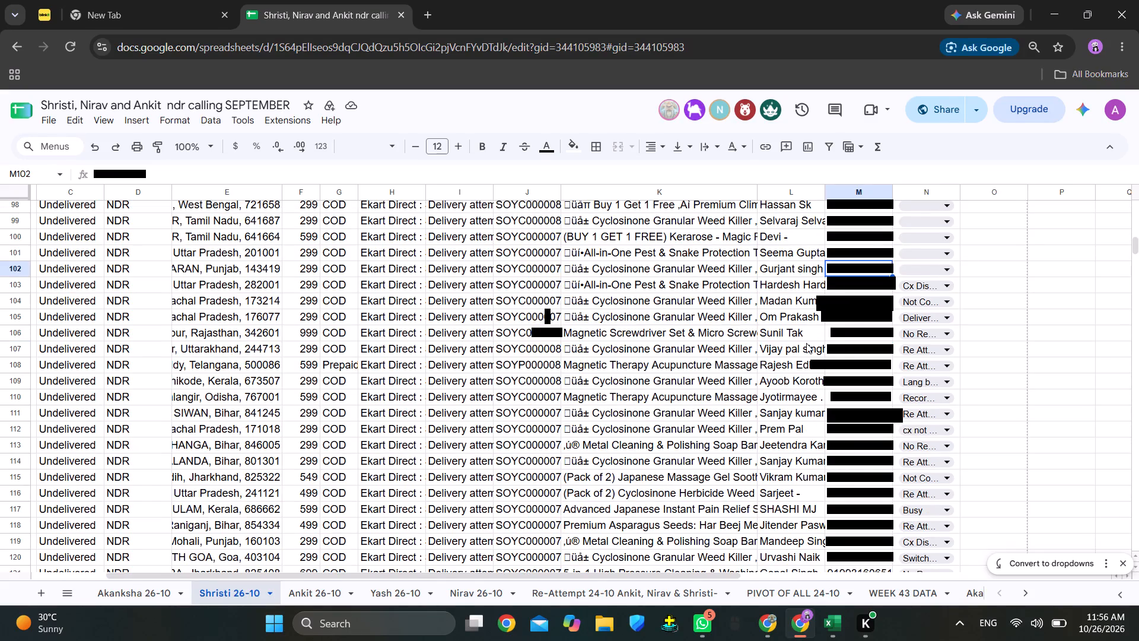
pyautogui.click(806, 343)
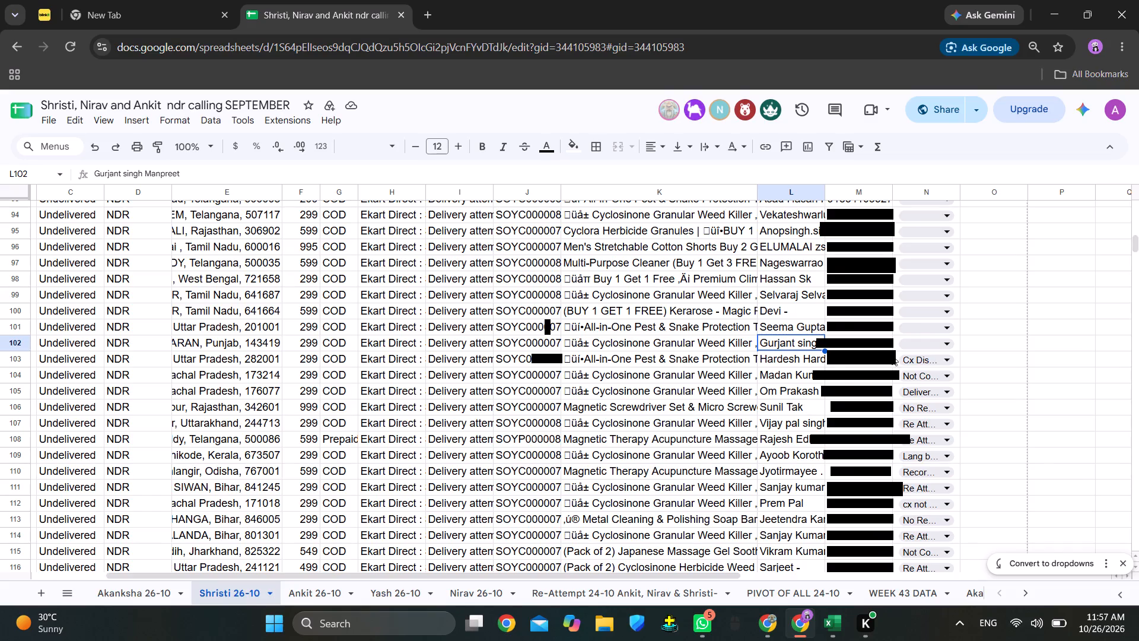
pyautogui.click(923, 345)
pyautogui.click(929, 361)
# Check the customer's phone number and name for the All-in-One Pest & Snake Protection order in row 101 and set its remark to No Response.
pyautogui.click(863, 325)
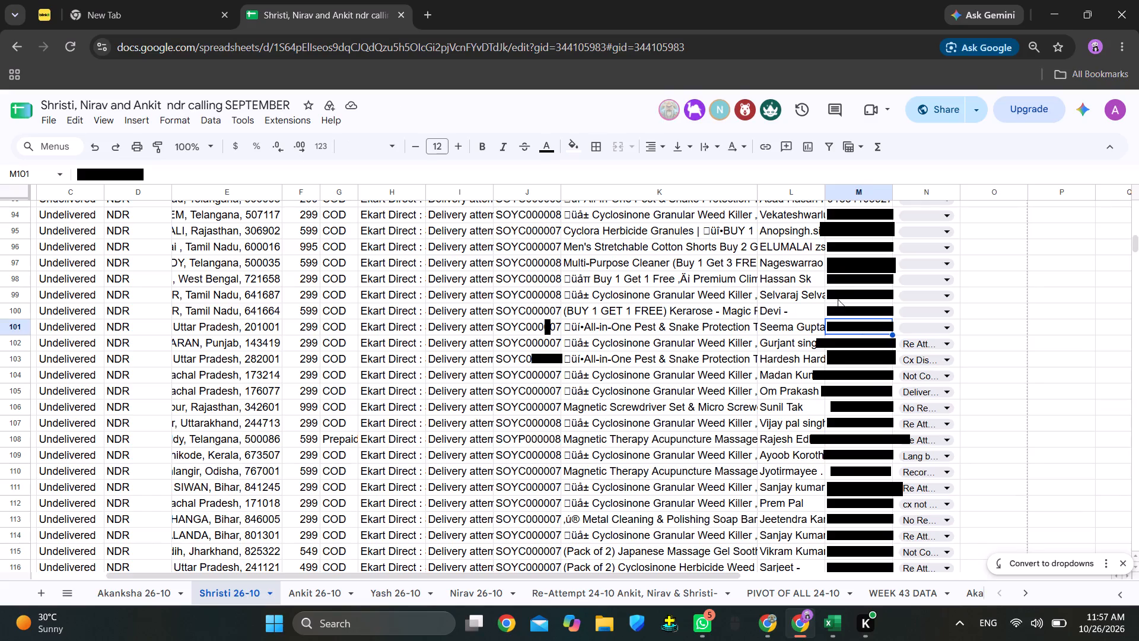
pyautogui.click(803, 325)
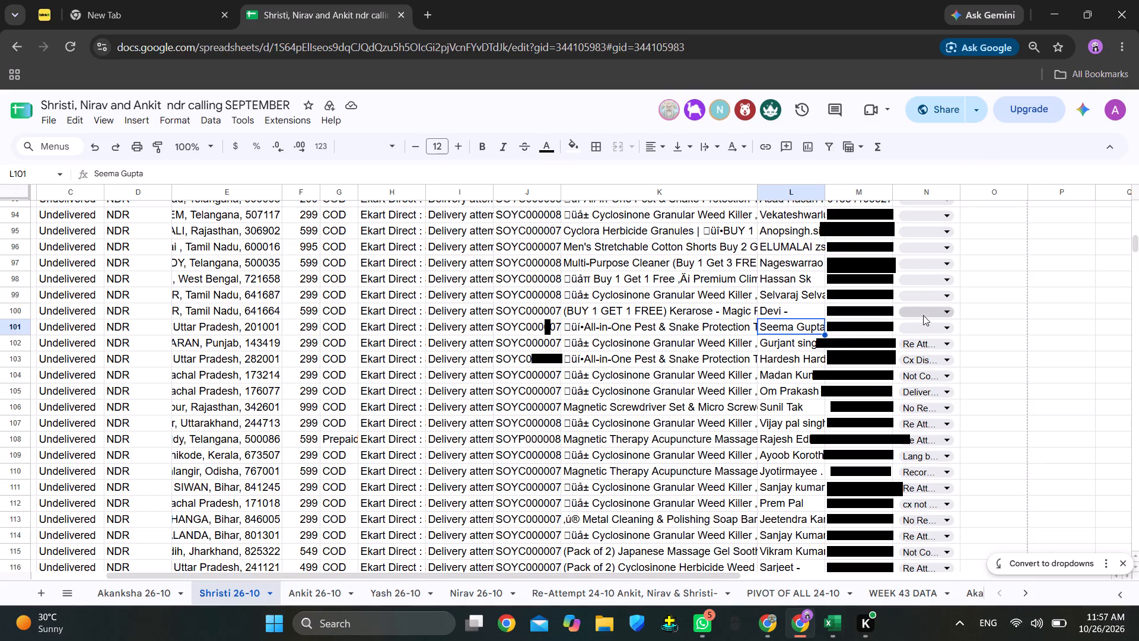
pyautogui.click(923, 331)
pyautogui.click(934, 367)
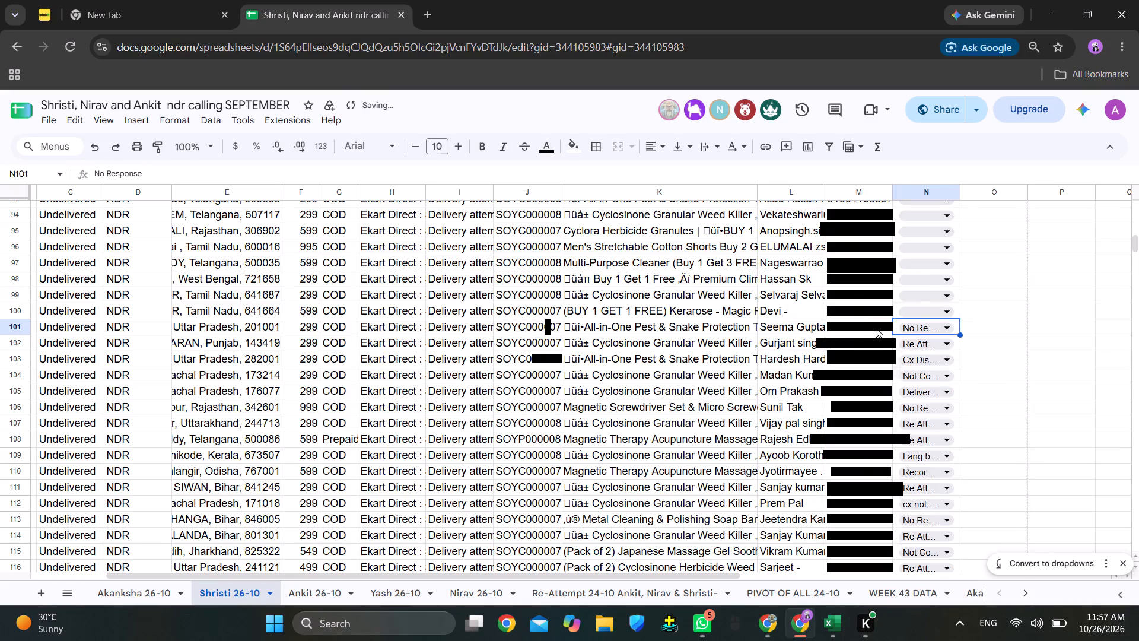
# Check the customer's phone number and name for the Kerarose order in row 100 and set its remark to Re Attempt.
pyautogui.click(859, 307)
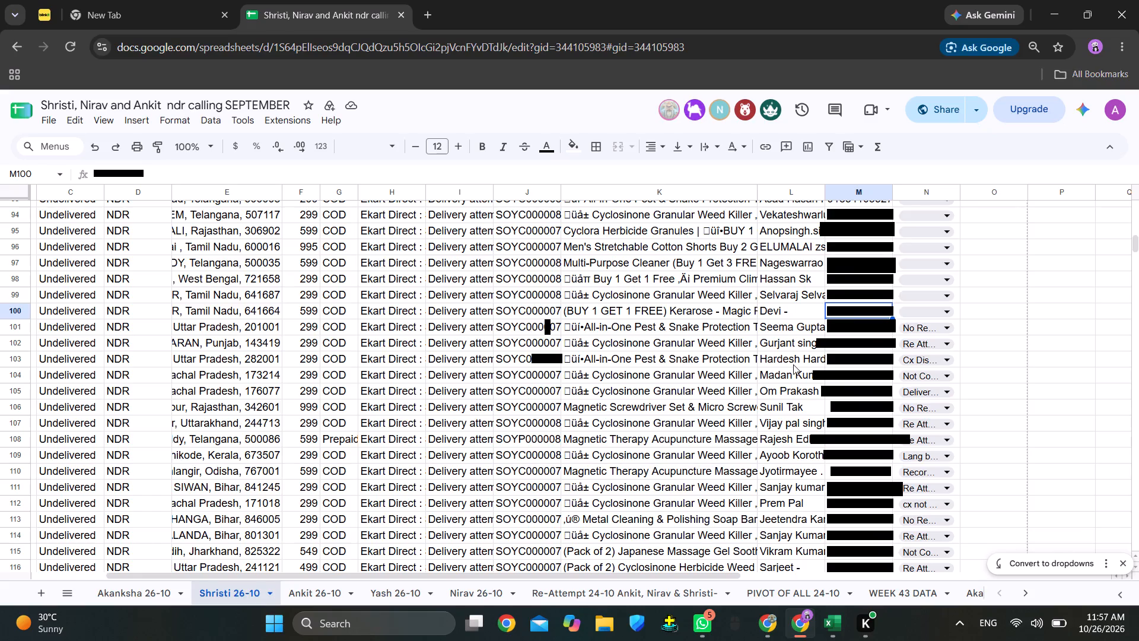
pyautogui.click(780, 308)
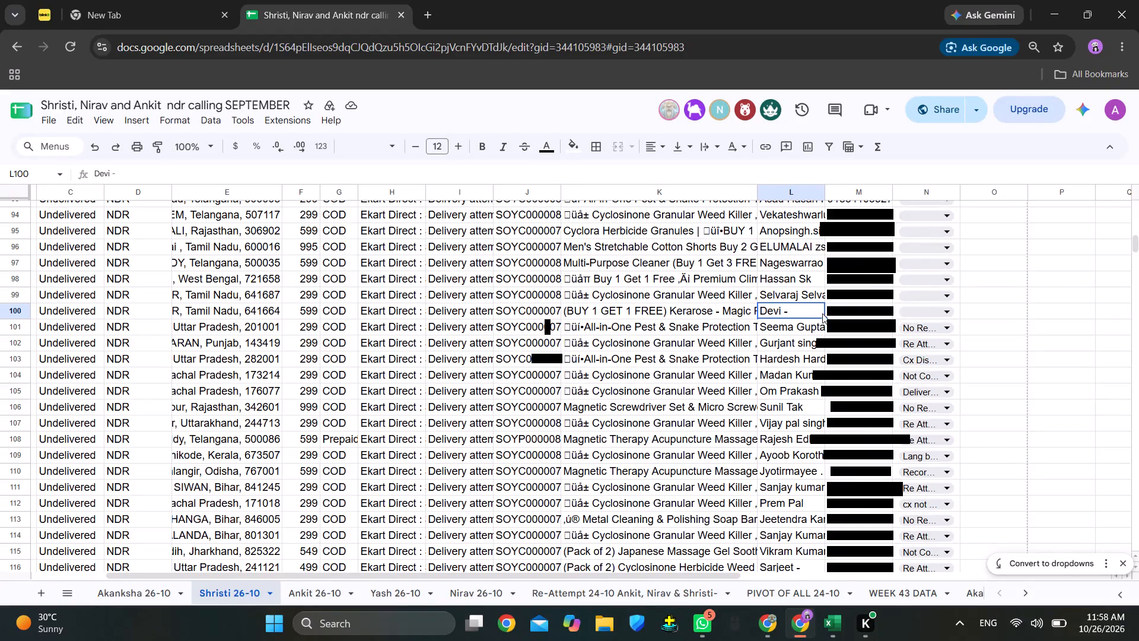
pyautogui.click(937, 312)
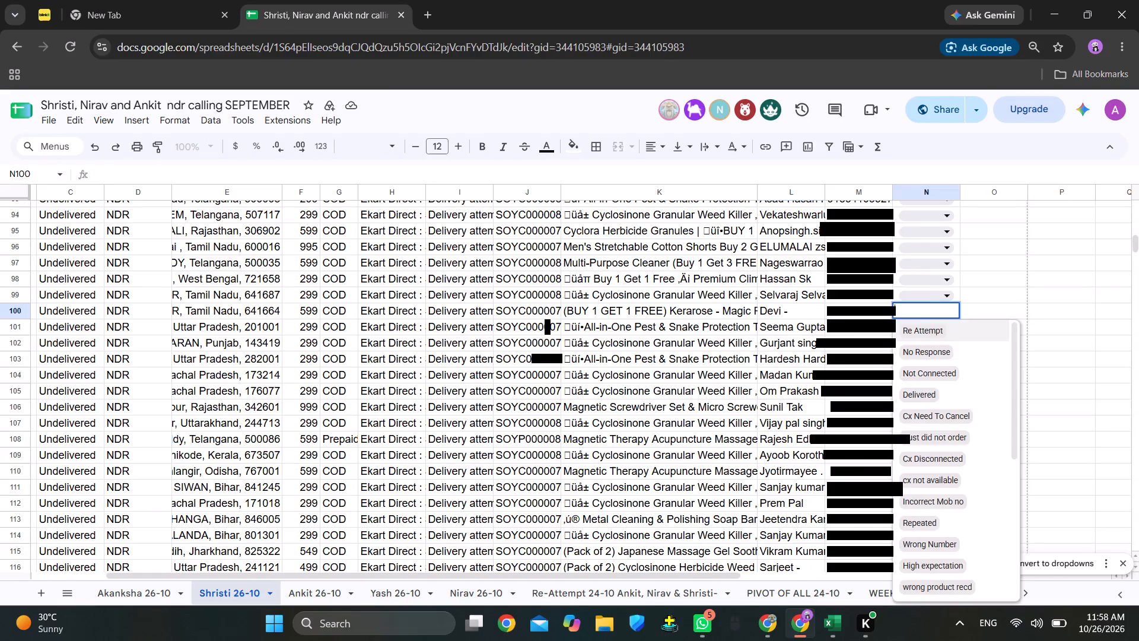
pyautogui.click(934, 328)
# Check the phone number, name, full product title and order number for the weed killer order in row 99 and set its remark to Lang barrier.
pyautogui.click(867, 292)
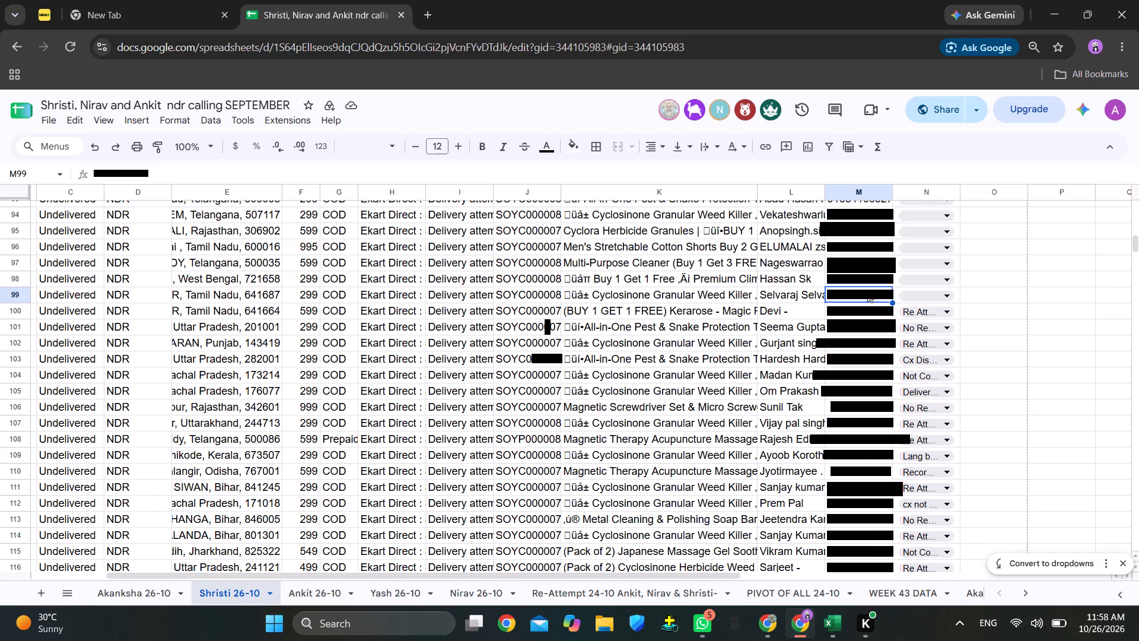
pyautogui.click(804, 296)
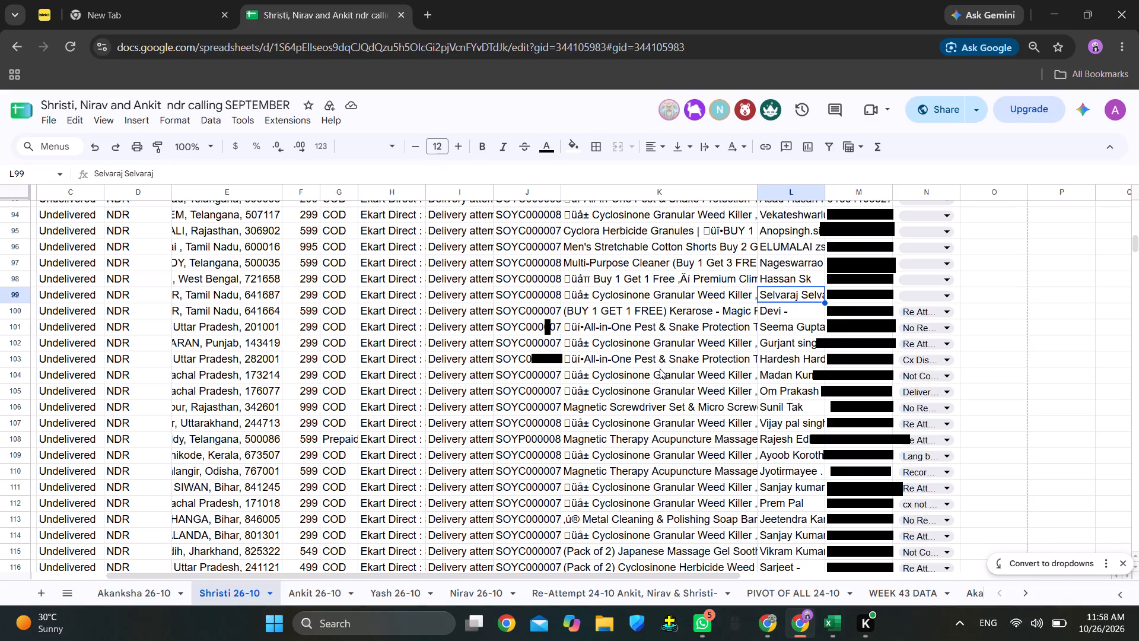
pyautogui.doubleClick(711, 293)
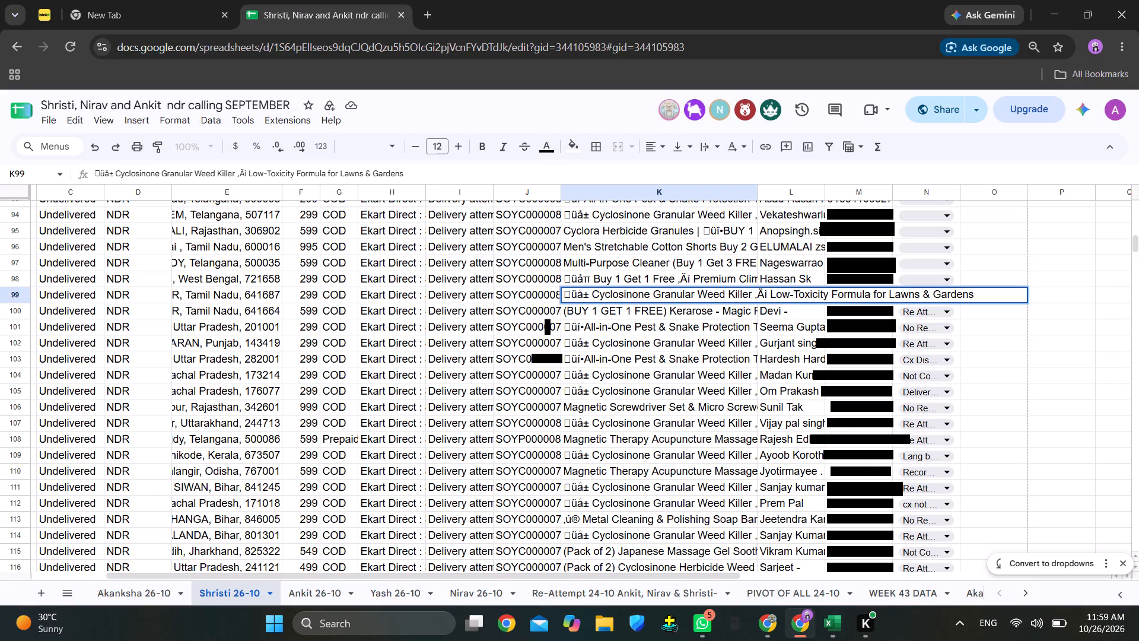
pyautogui.click(546, 294)
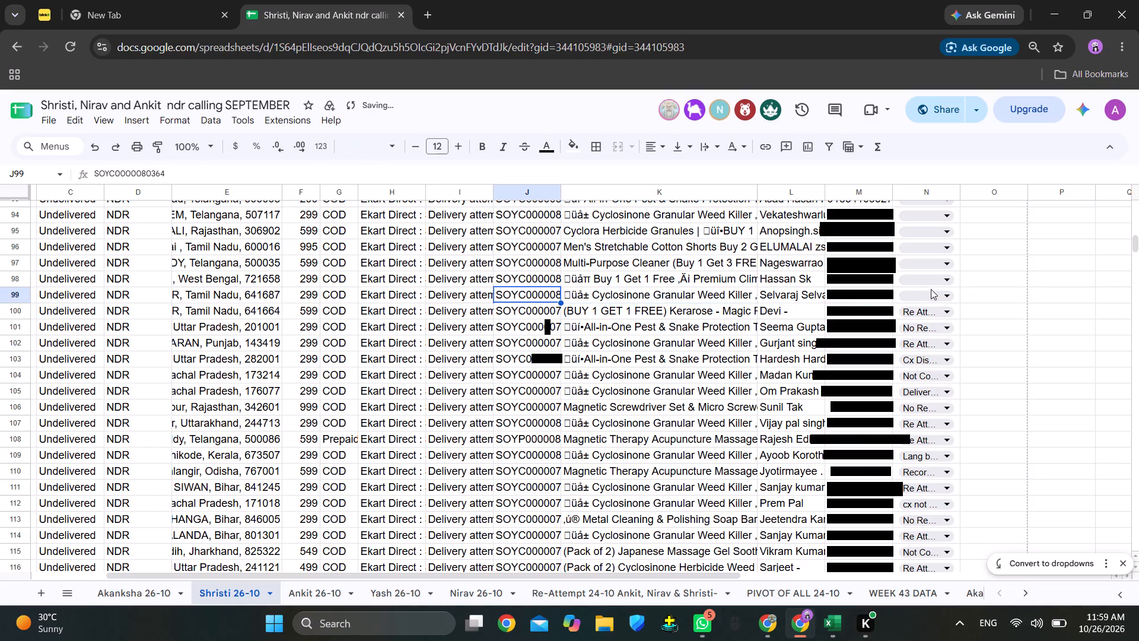
pyautogui.click(932, 291)
pyautogui.scroll(-4, 962, 429)
pyautogui.scroll(1, 963, 439)
pyautogui.scroll(-1, 963, 440)
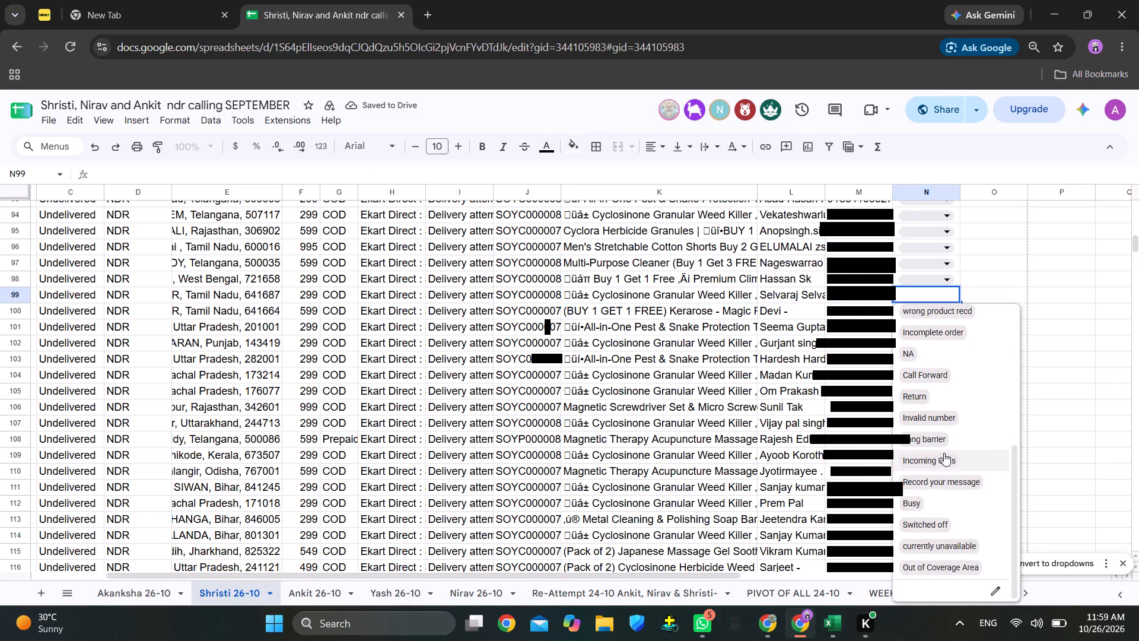
pyautogui.click(915, 437)
# Check the phone number, name, full product title and order number for the Climbing Rose Seeds order in row 98 and set its remark to Incoming Calls.
pyautogui.scroll(1, 862, 303)
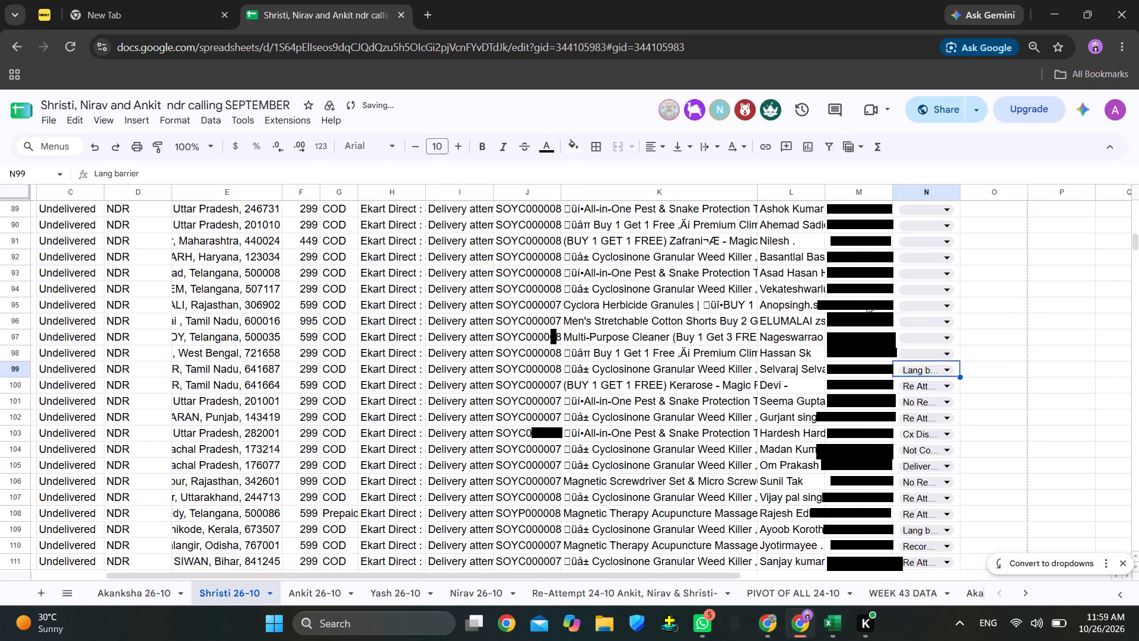
pyautogui.click(882, 351)
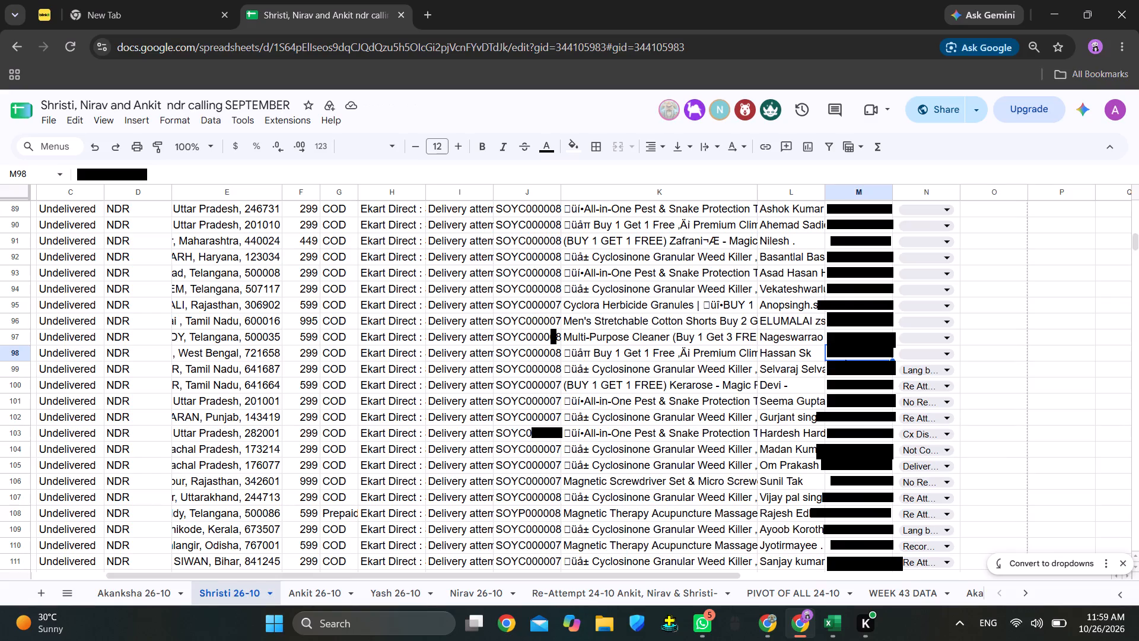
pyautogui.click(809, 354)
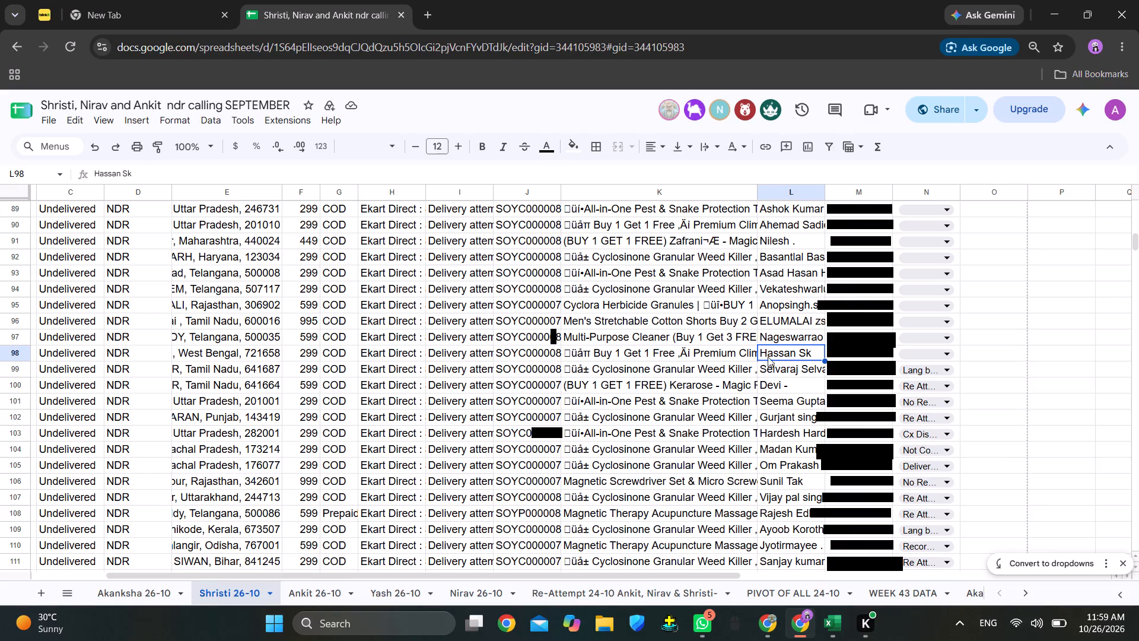
pyautogui.doubleClick(734, 350)
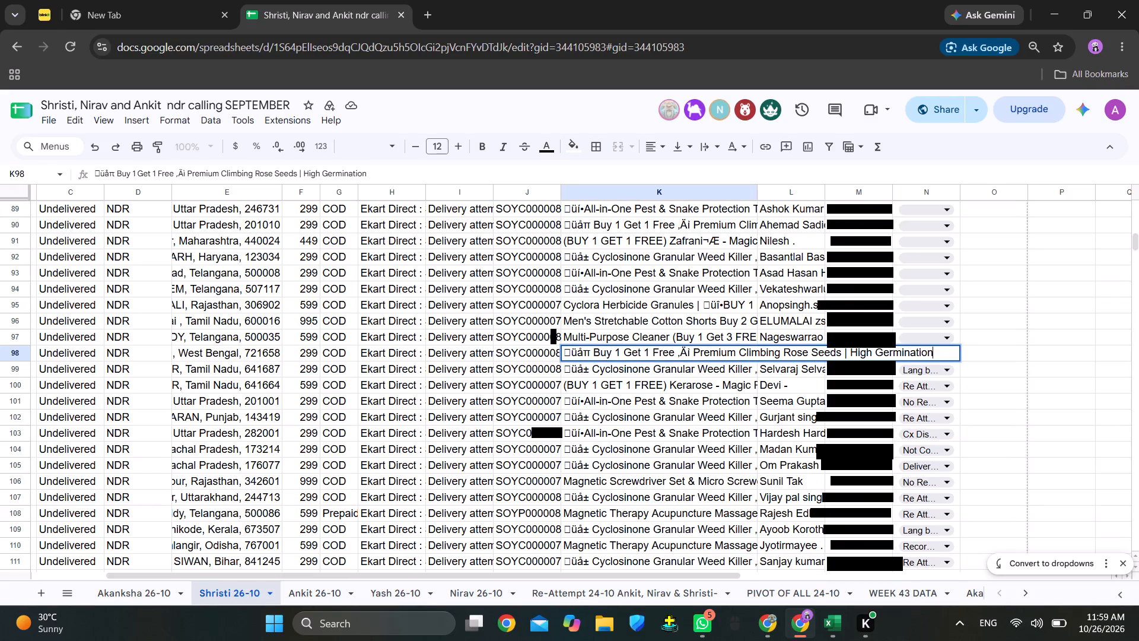
pyautogui.click(551, 354)
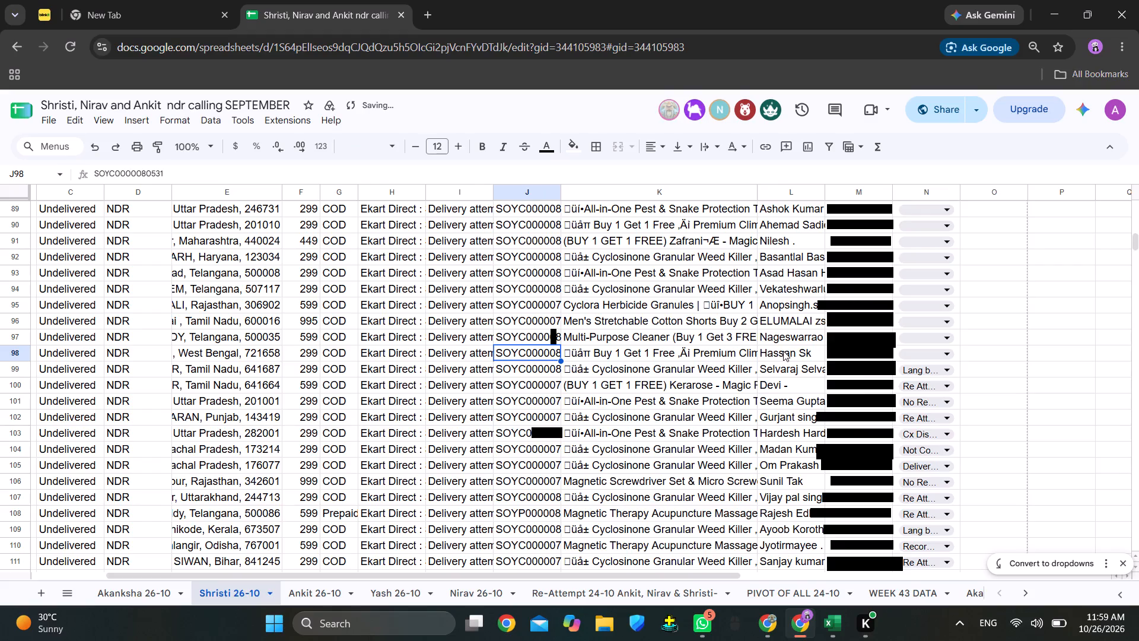
pyautogui.click(784, 351)
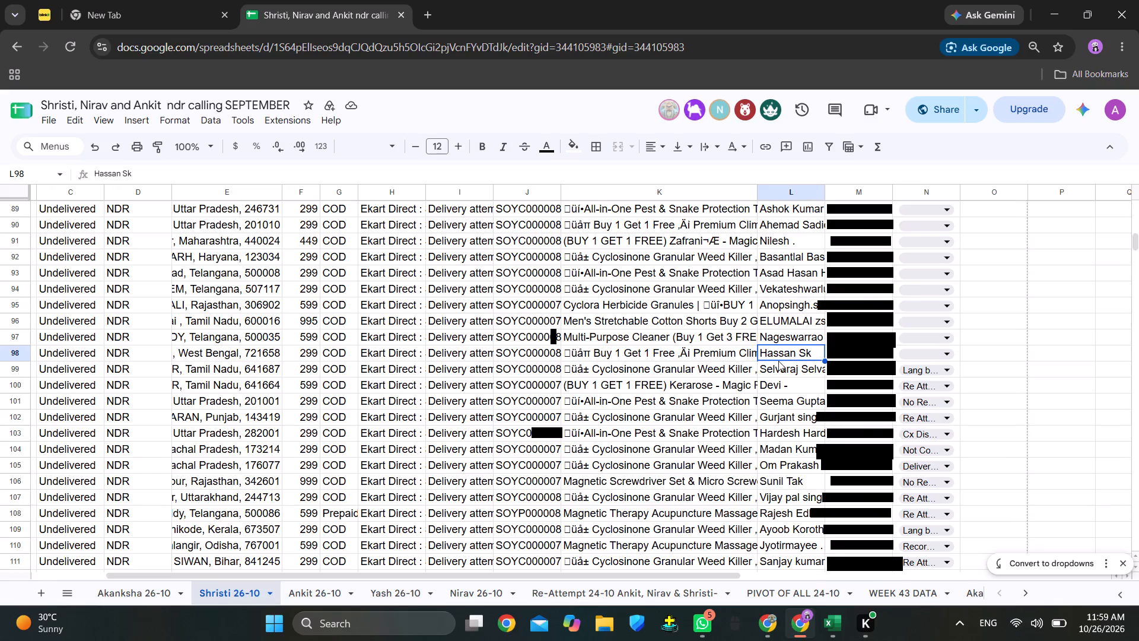
pyautogui.click(920, 357)
pyautogui.scroll(-1, 956, 456)
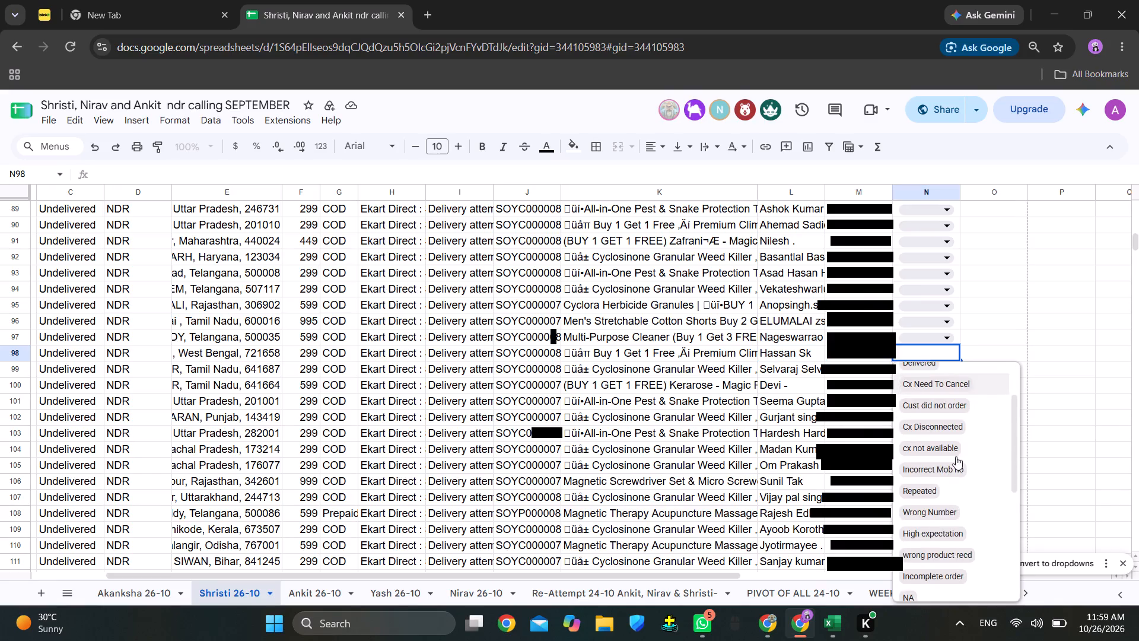
pyautogui.scroll(-4, 956, 456)
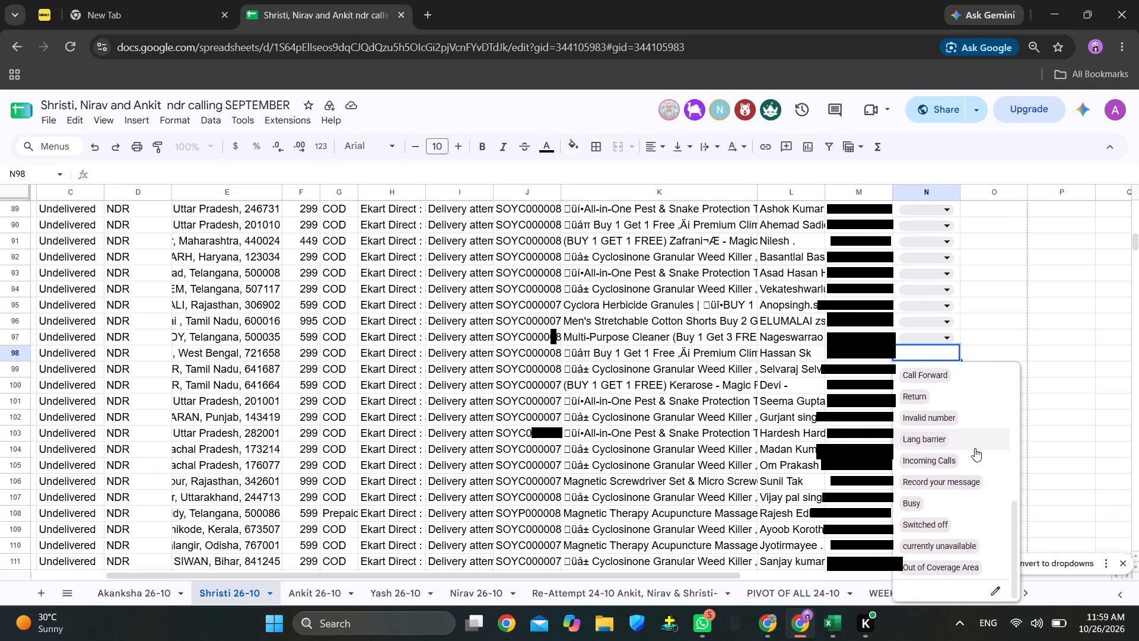
pyautogui.click(937, 460)
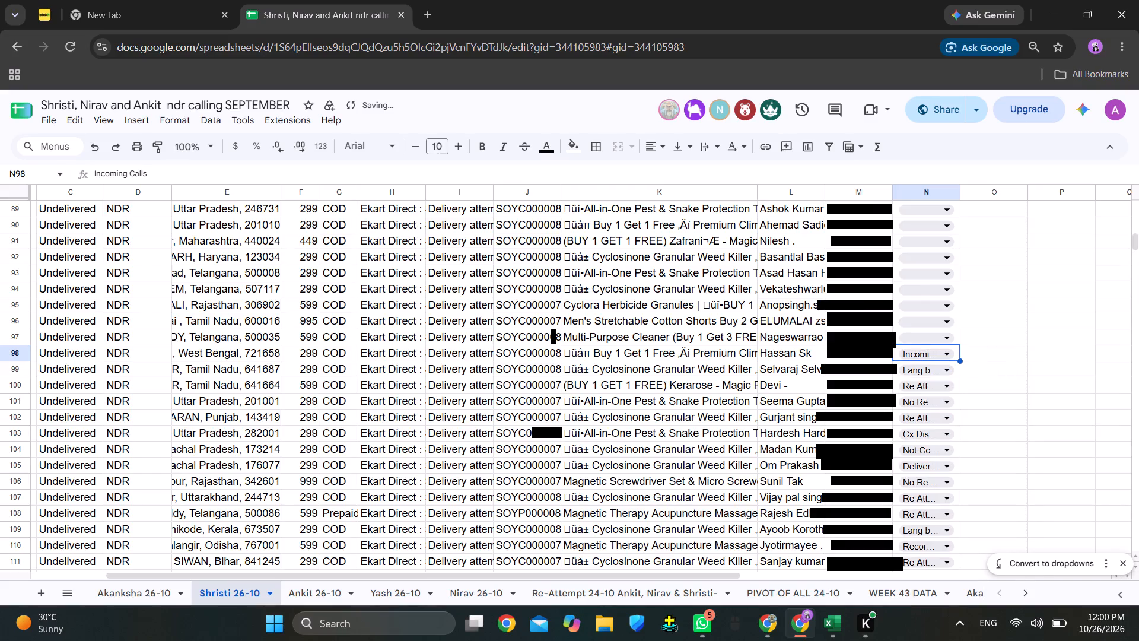
# Check the customer's phone number and name for the Multi-Purpose Cleaner order in row 97 and set its remark to No Response.
pyautogui.click(869, 333)
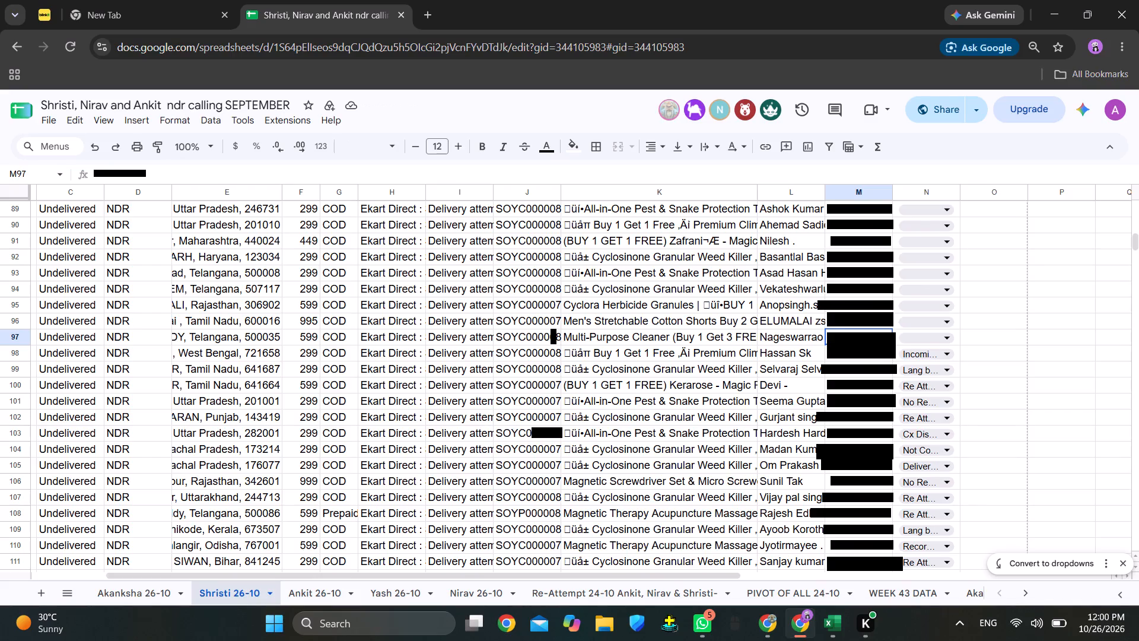
pyautogui.click(790, 337)
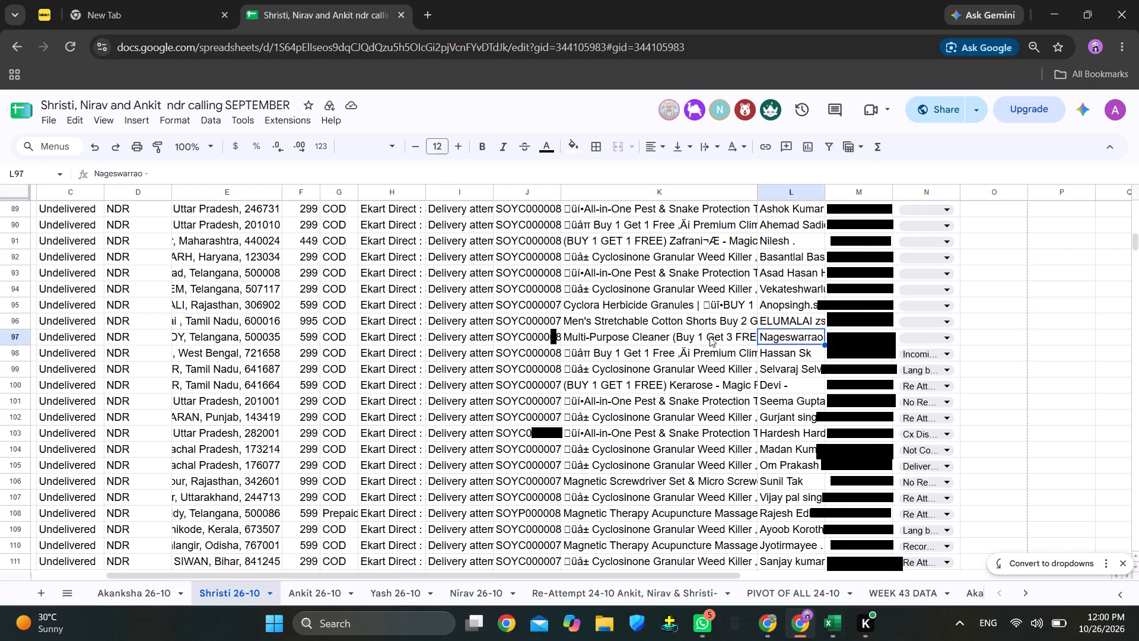
pyautogui.click(930, 337)
pyautogui.click(930, 374)
# Check the customer's phone number and name for the Men's Stretchable Cotton Shorts order in row 96 and set its remark to Lang barrier.
pyautogui.click(864, 323)
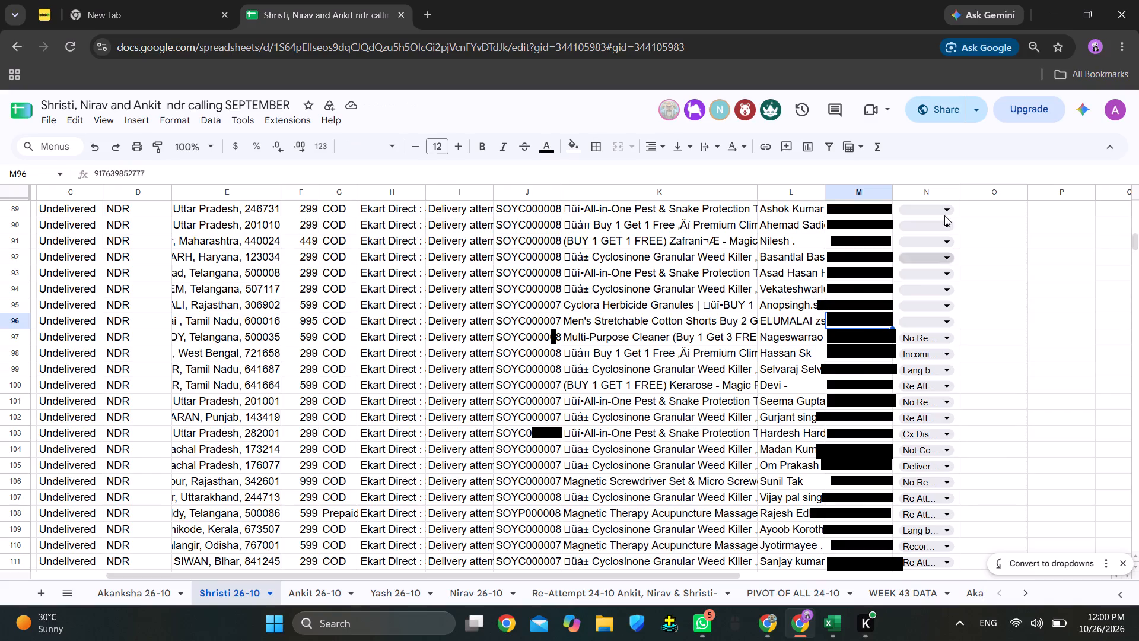
pyautogui.click(807, 321)
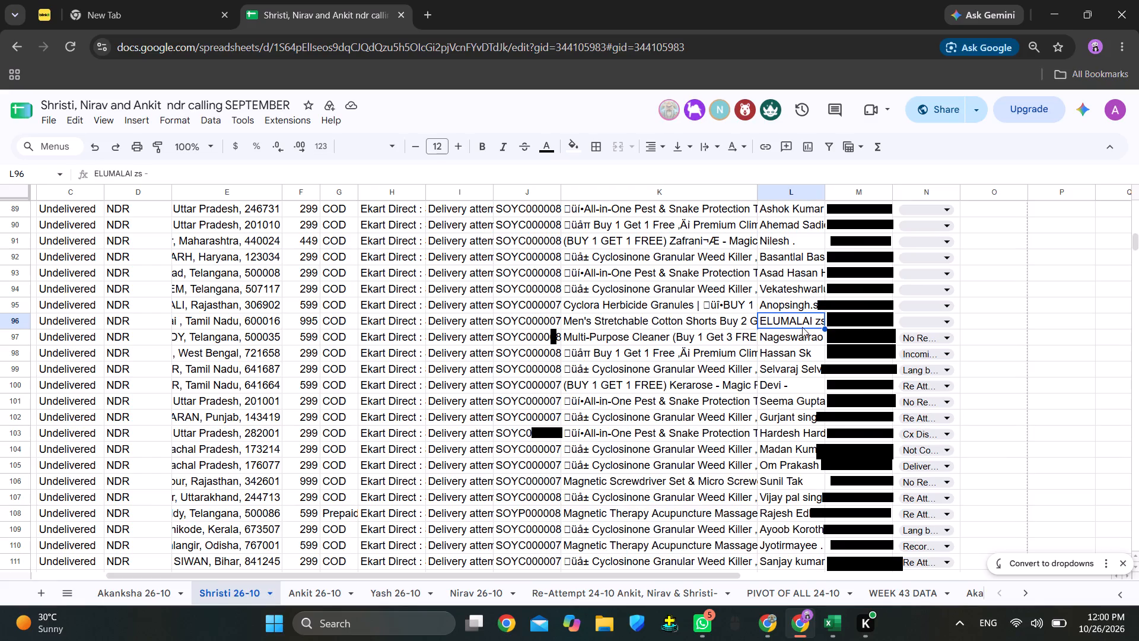
pyautogui.click(911, 322)
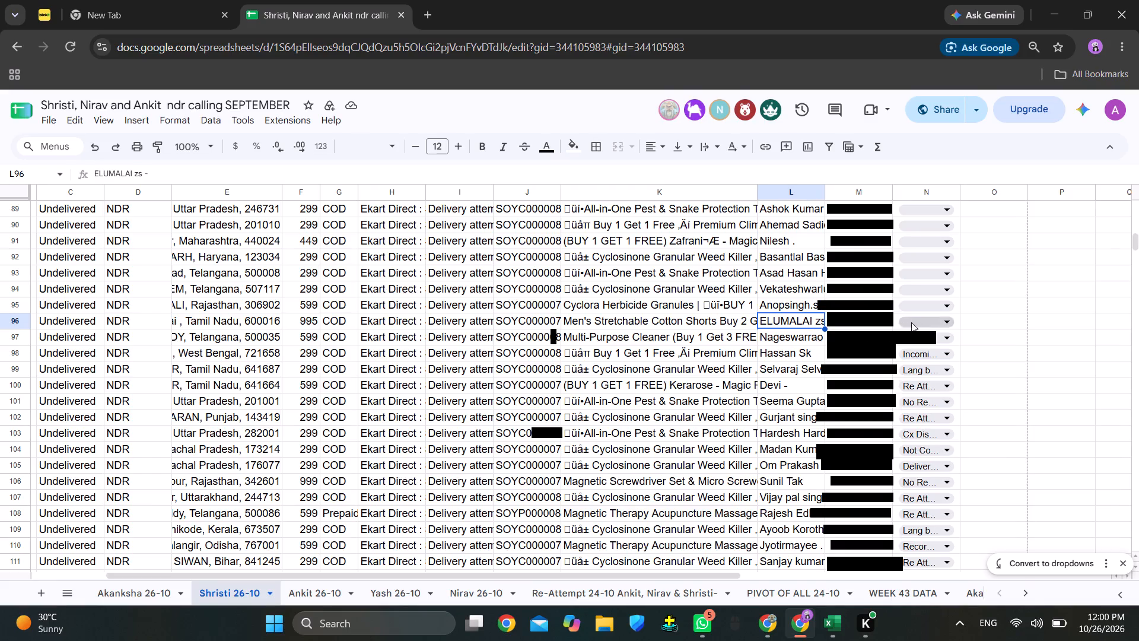
pyautogui.scroll(-7, 955, 498)
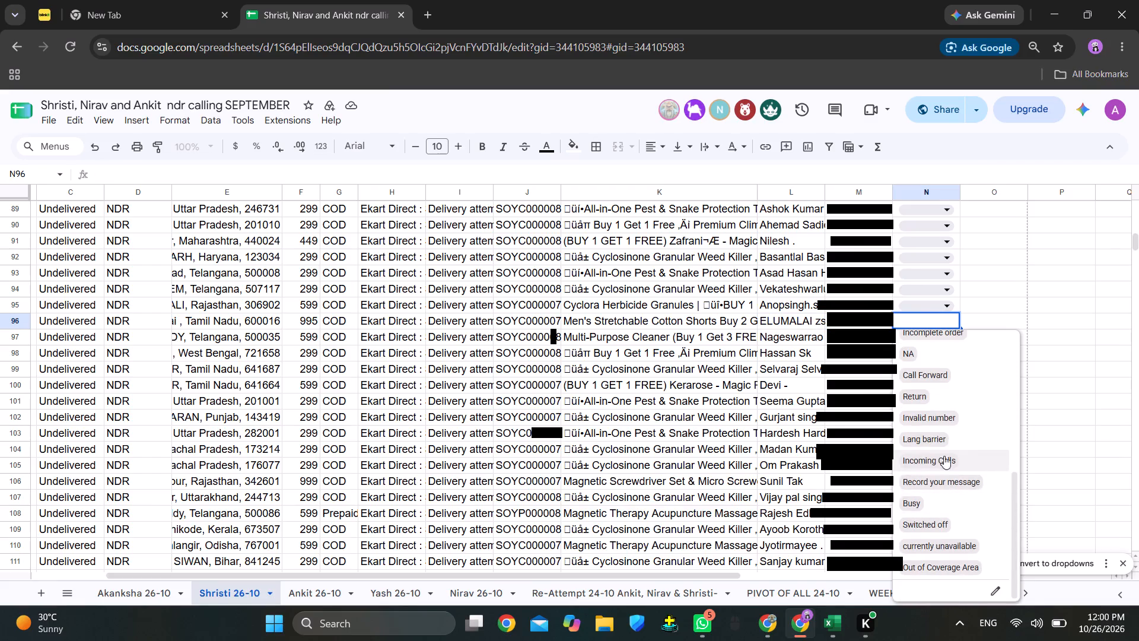
pyautogui.click(933, 434)
# Check the customer's phone number and name for the Cyclora Herbicide Granules order in row 95 and set its remark to Re Attempt.
pyautogui.click(861, 305)
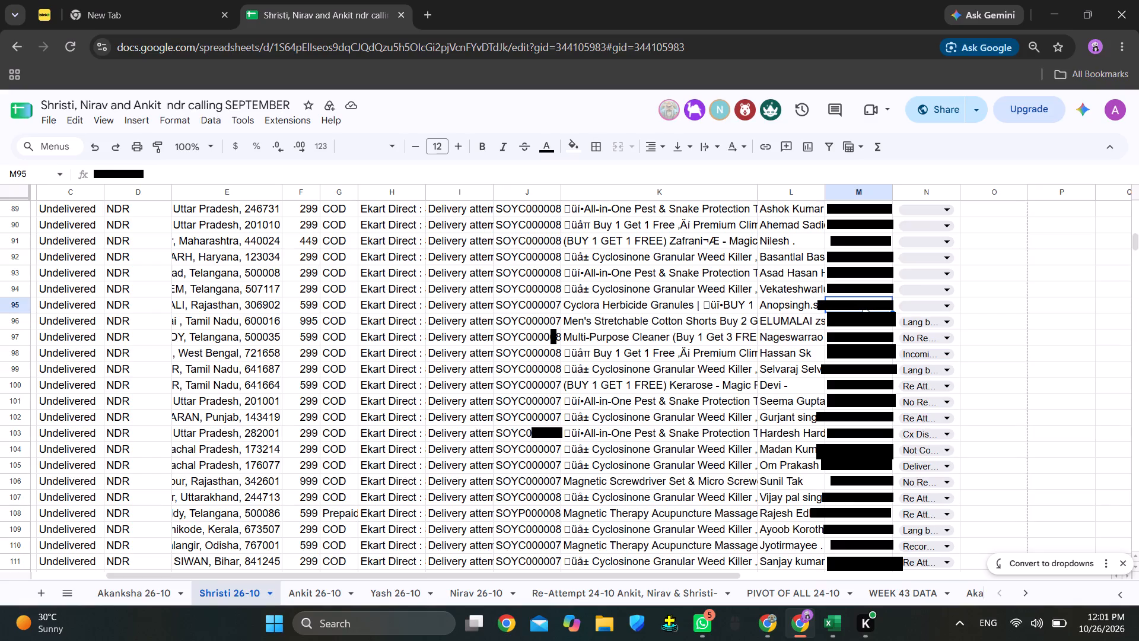
pyautogui.click(803, 303)
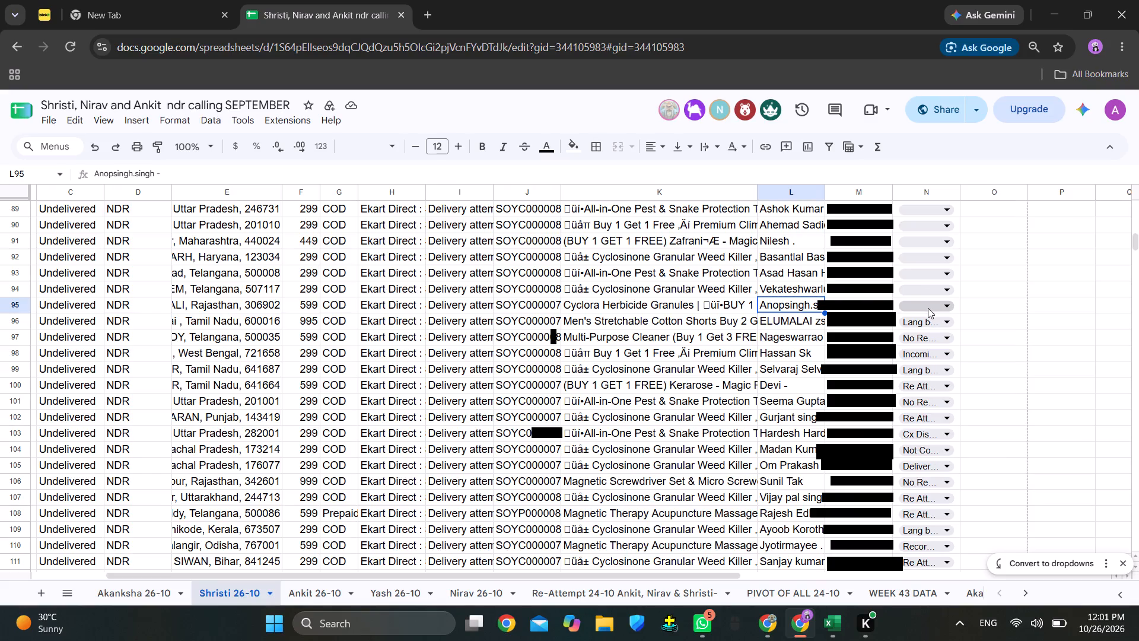
pyautogui.click(928, 307)
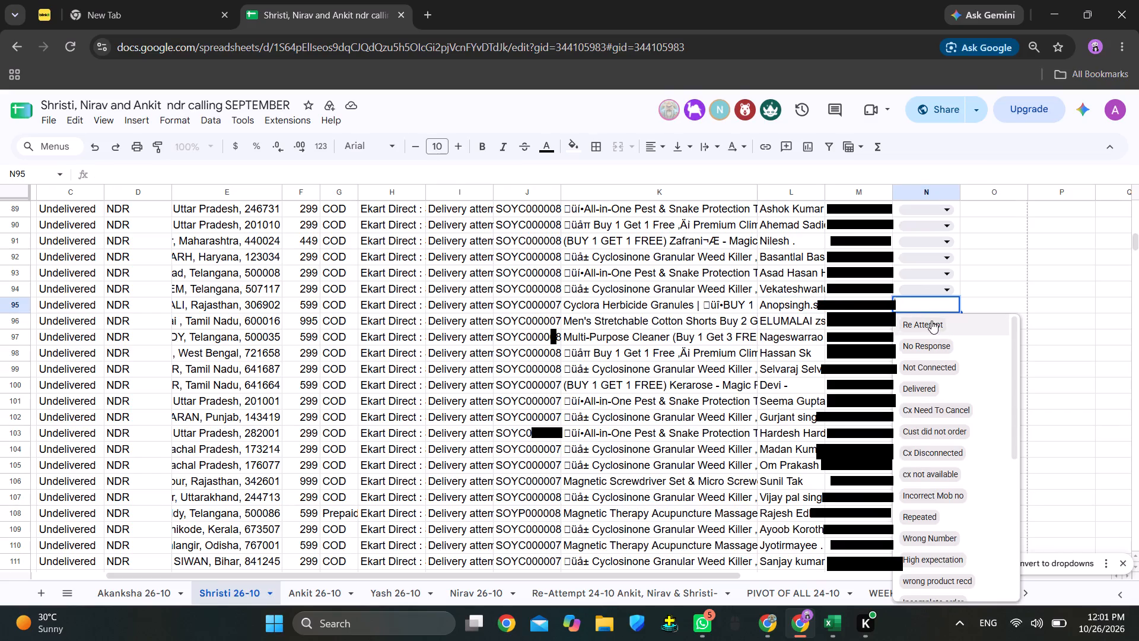
pyautogui.click(931, 320)
# Check the customer's phone number and name for the Cyclosinone Granular Weed Killer order in row 94 and set its remark to currently unavailable.
pyautogui.click(879, 290)
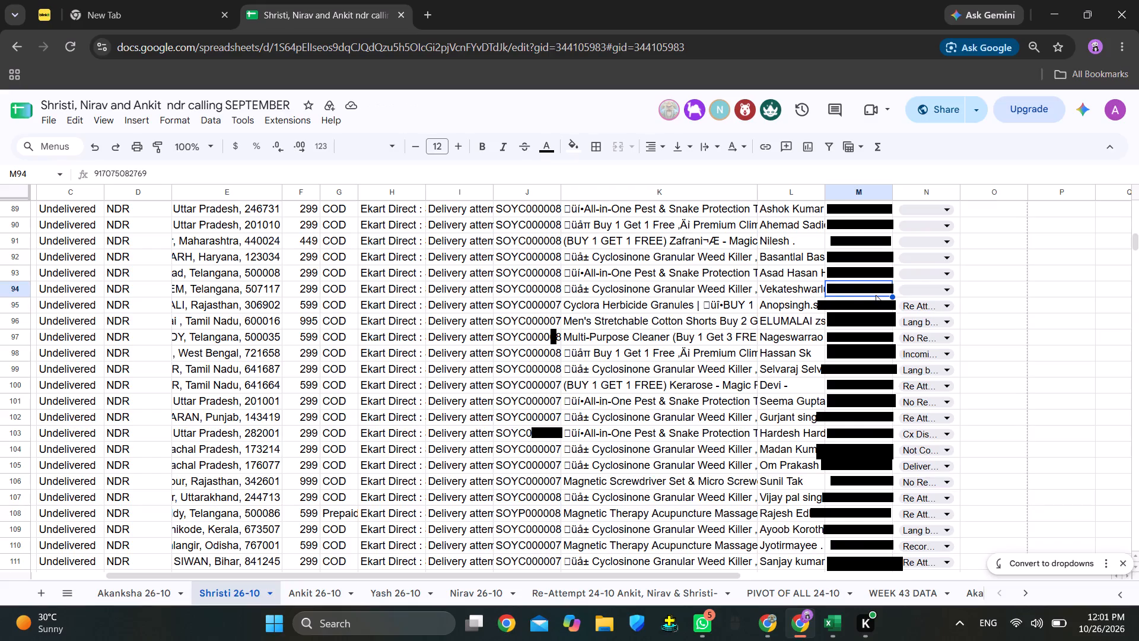
pyautogui.click(796, 286)
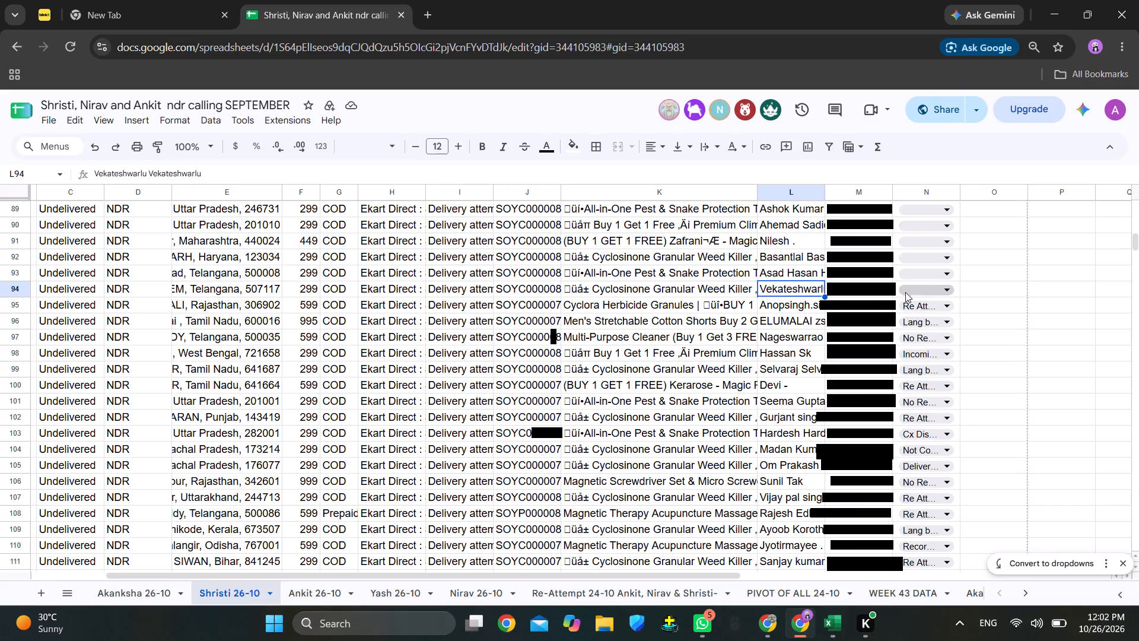
pyautogui.click(923, 287)
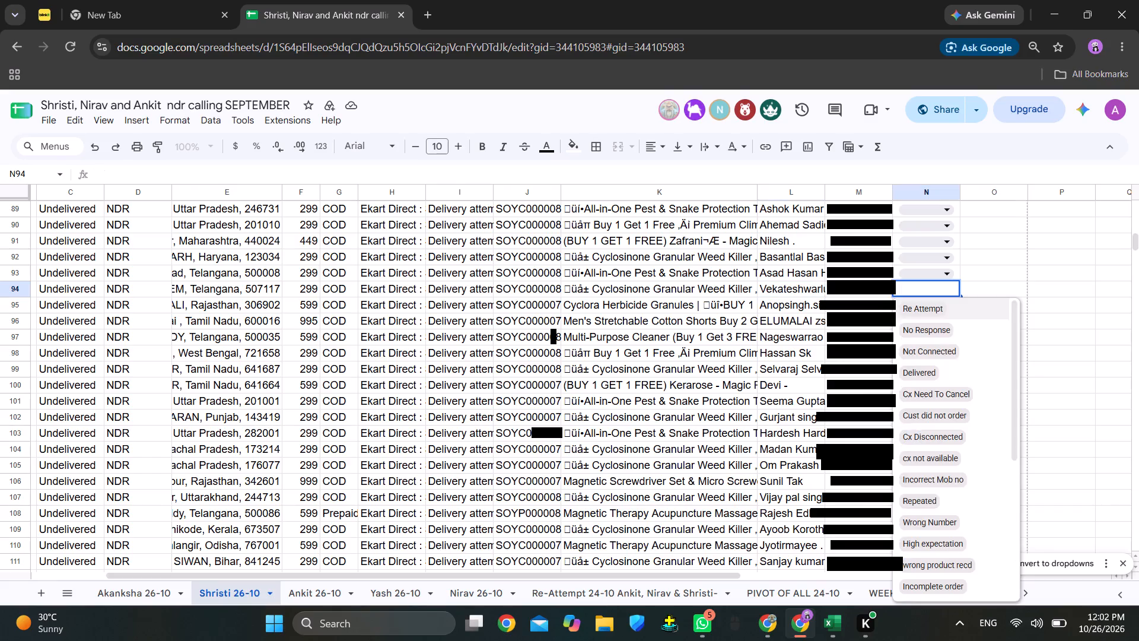
pyautogui.rightClick(955, 382)
pyautogui.scroll(-3, 956, 381)
pyautogui.scroll(1, 956, 382)
pyautogui.scroll(-5, 956, 382)
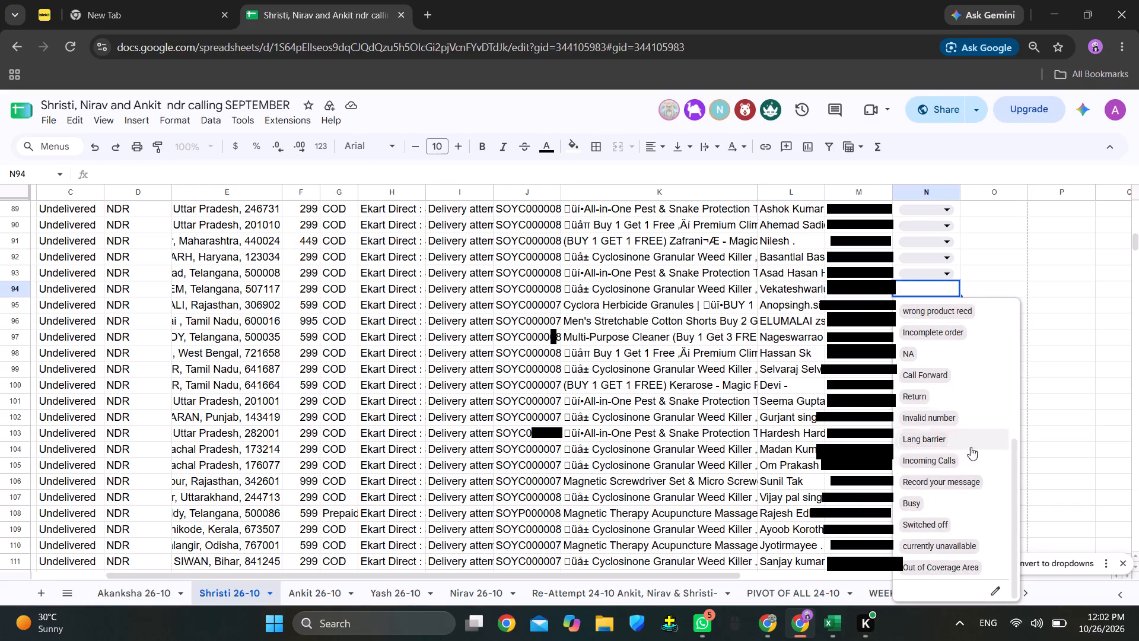
pyautogui.click(940, 543)
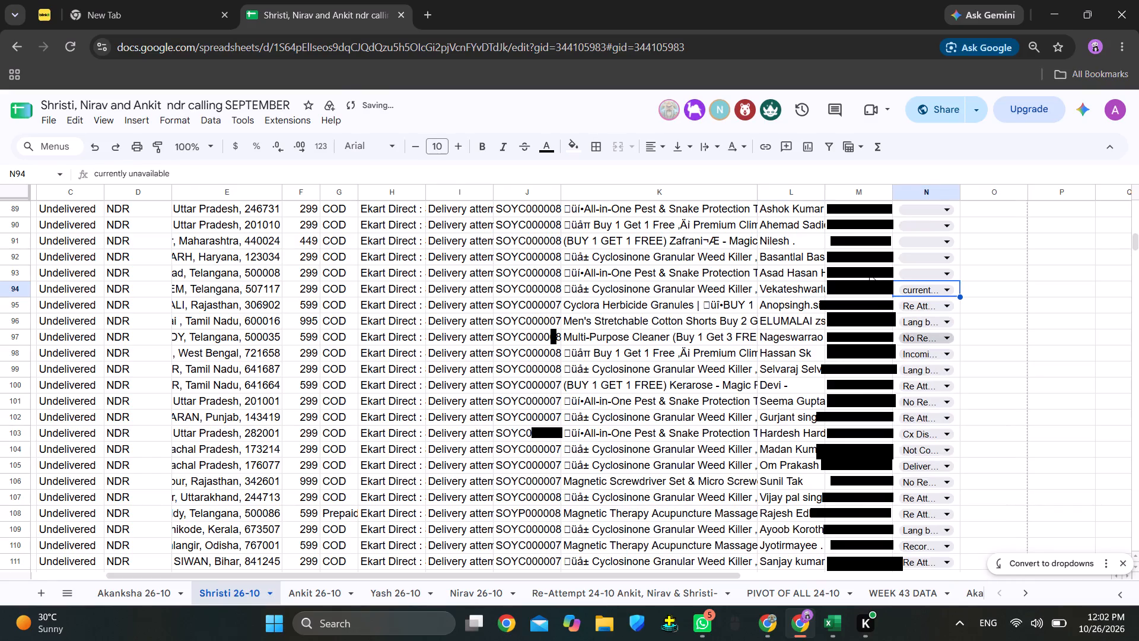
# Check the customer's phone number and name for the All-in-One Pest & Snake Protection order in row 93 and set its remark to Cx Disconnected.
pyautogui.click(869, 273)
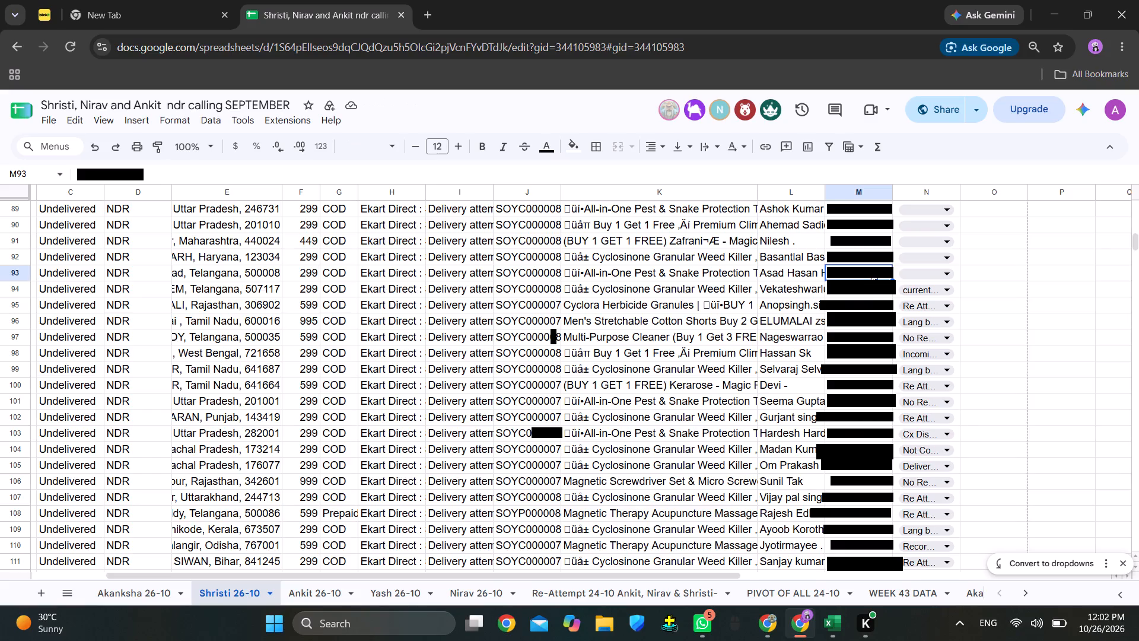
pyautogui.click(812, 274)
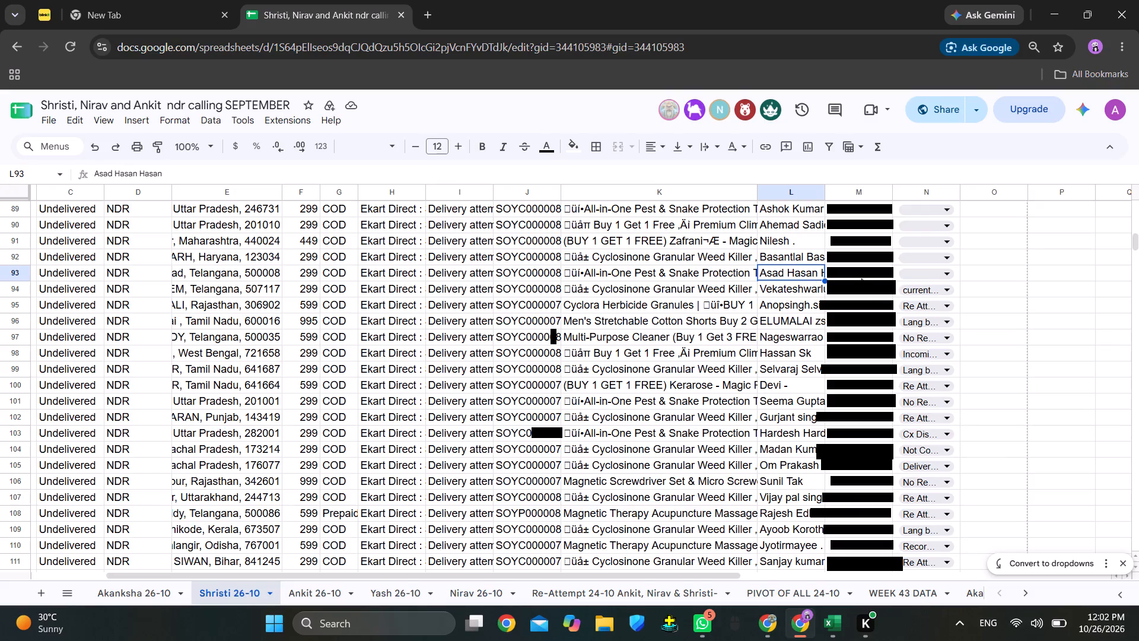
pyautogui.click(920, 276)
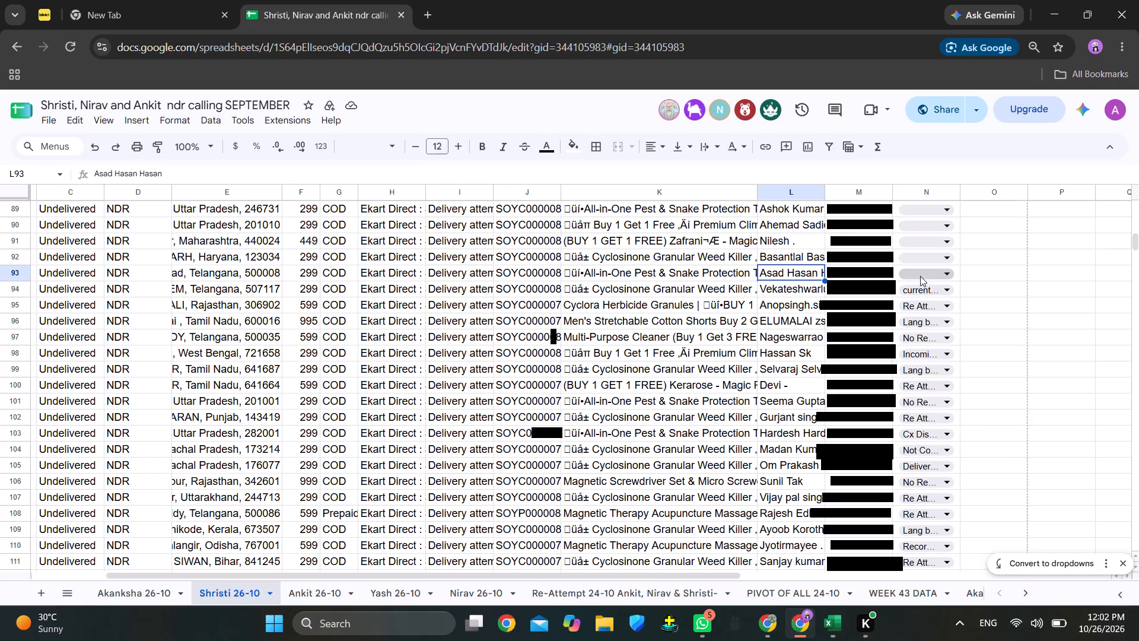
pyautogui.click(943, 420)
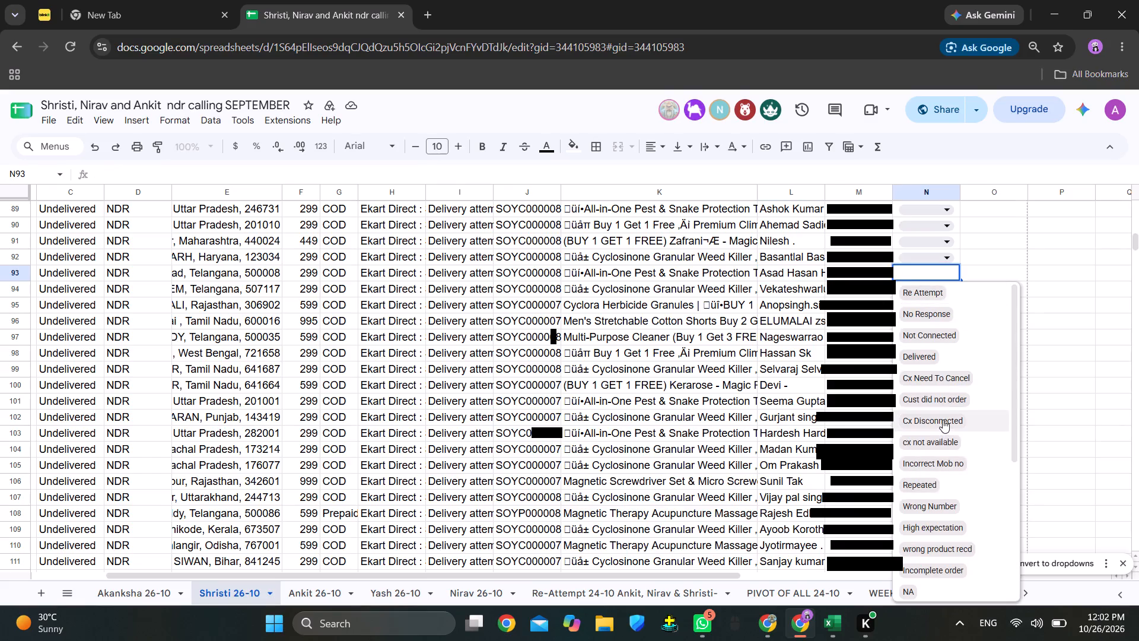
# Check the customer's phone number for the Cyclosinone Granular Weed Killer order in row 92.
pyautogui.click(877, 261)
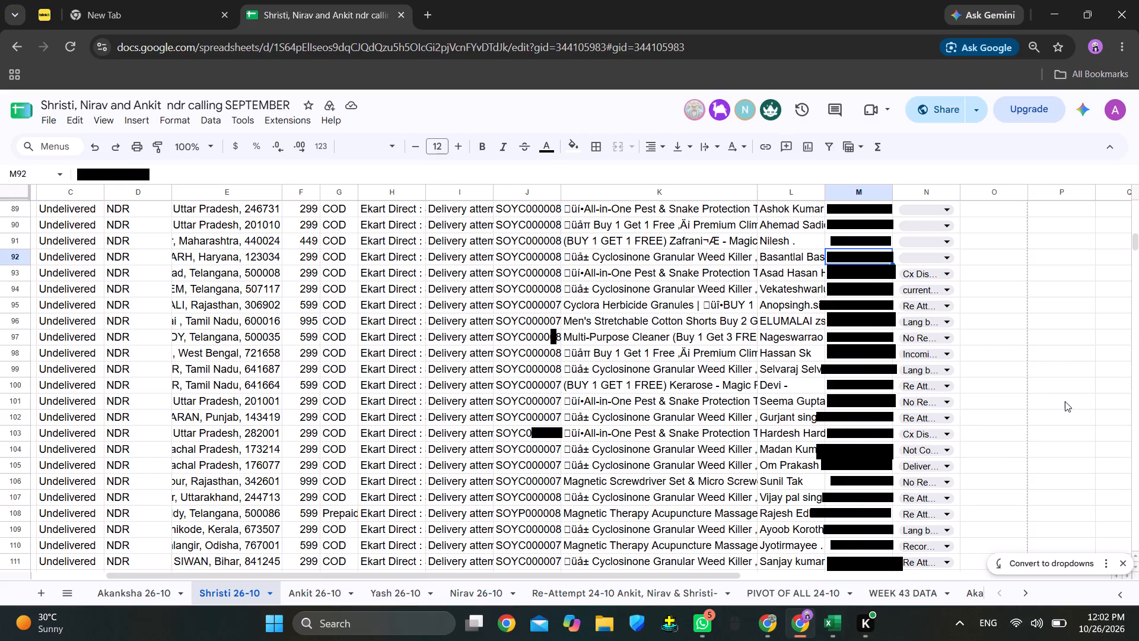
# Examine the remarks column of the Shristi 26-10 sheet from row 92 down past the last order for filled and blank rows.
pyautogui.scroll(-8, 1065, 402)
pyautogui.scroll(1, 1065, 402)
pyautogui.scroll(-5, 1065, 402)
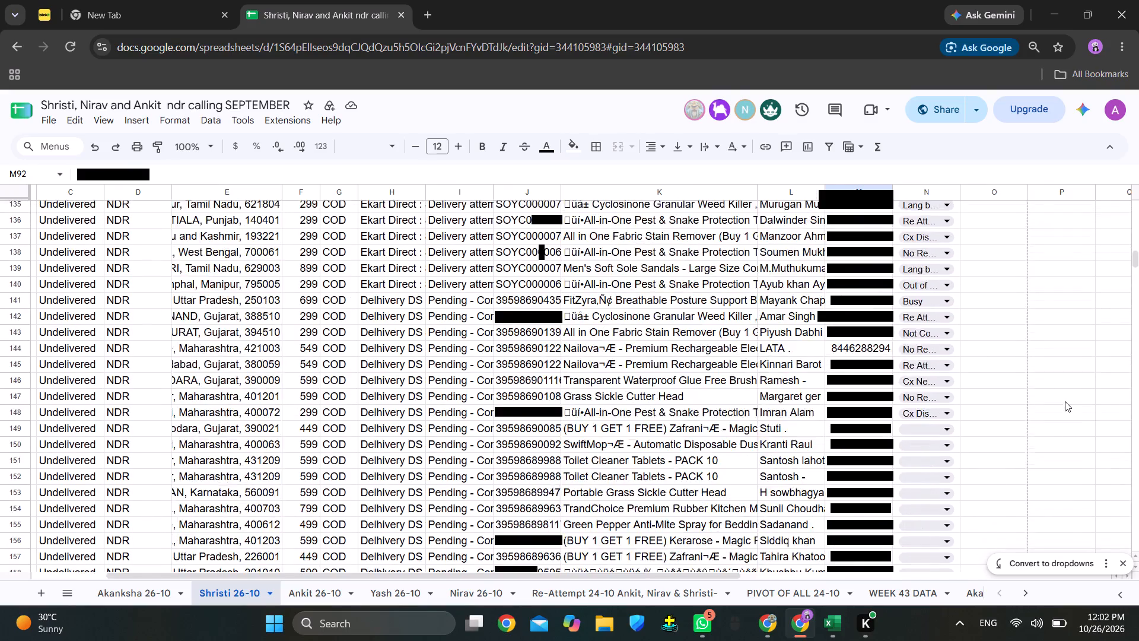
pyautogui.scroll(-2, 1065, 401)
pyautogui.scroll(3, 1065, 401)
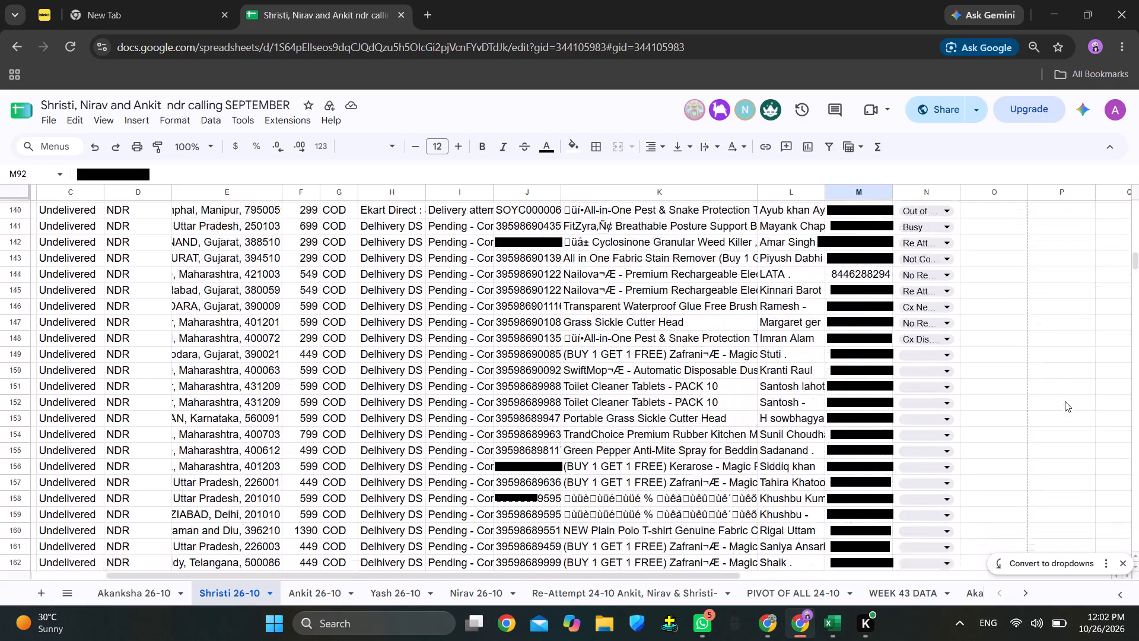
pyautogui.scroll(-12, 1065, 401)
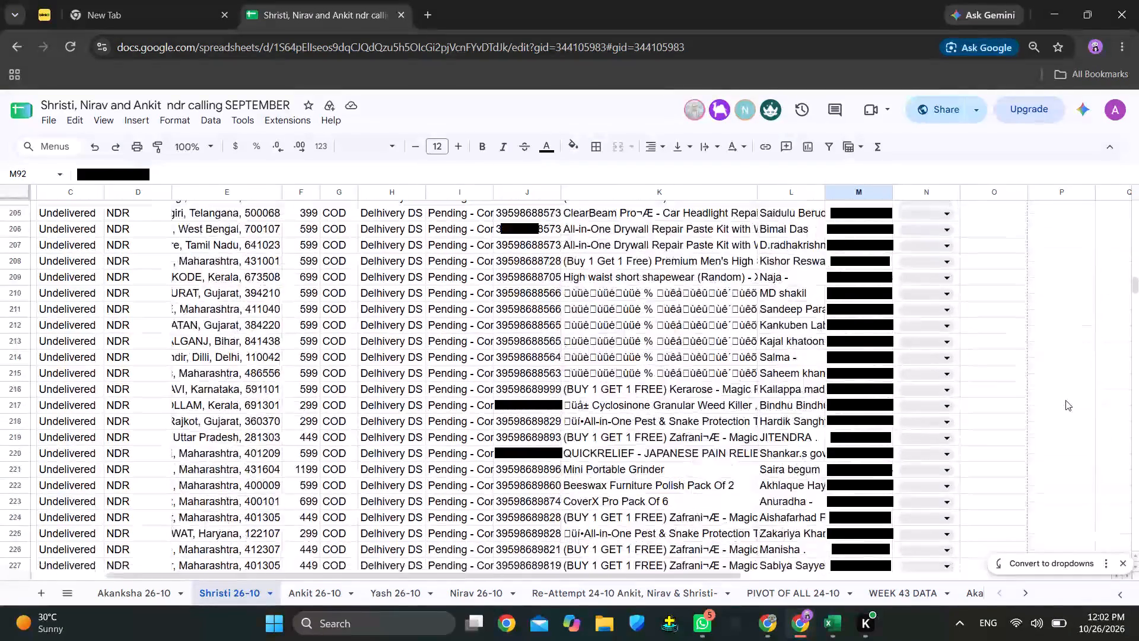
pyautogui.scroll(-20, 1065, 400)
pyautogui.scroll(-10, 1065, 400)
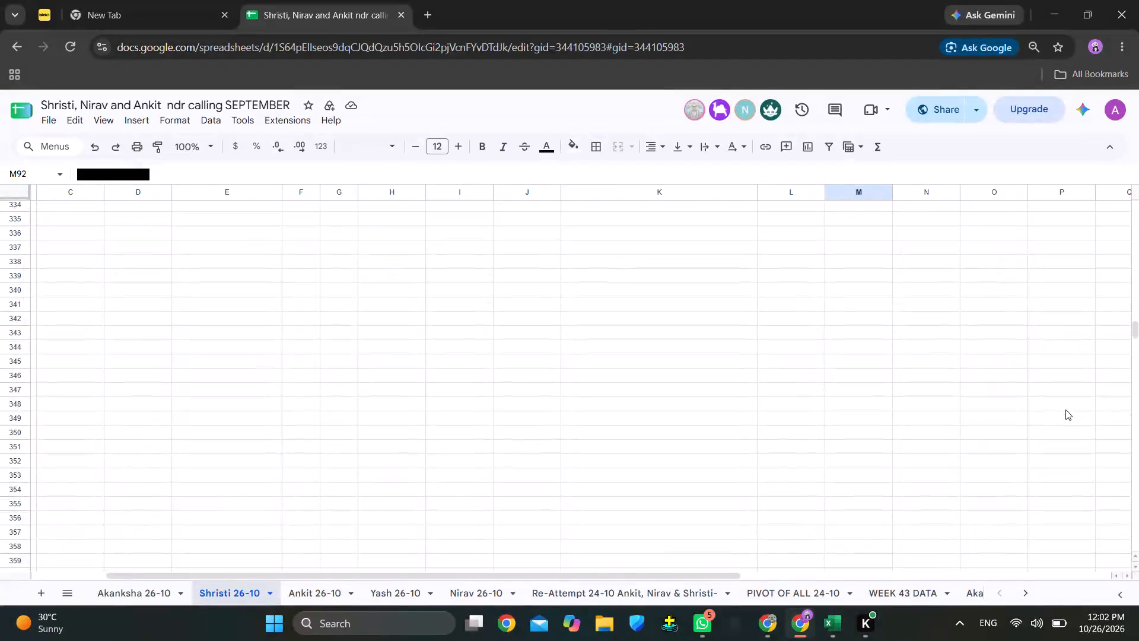
pyautogui.scroll(-11, 1065, 410)
pyautogui.click(1081, 484)
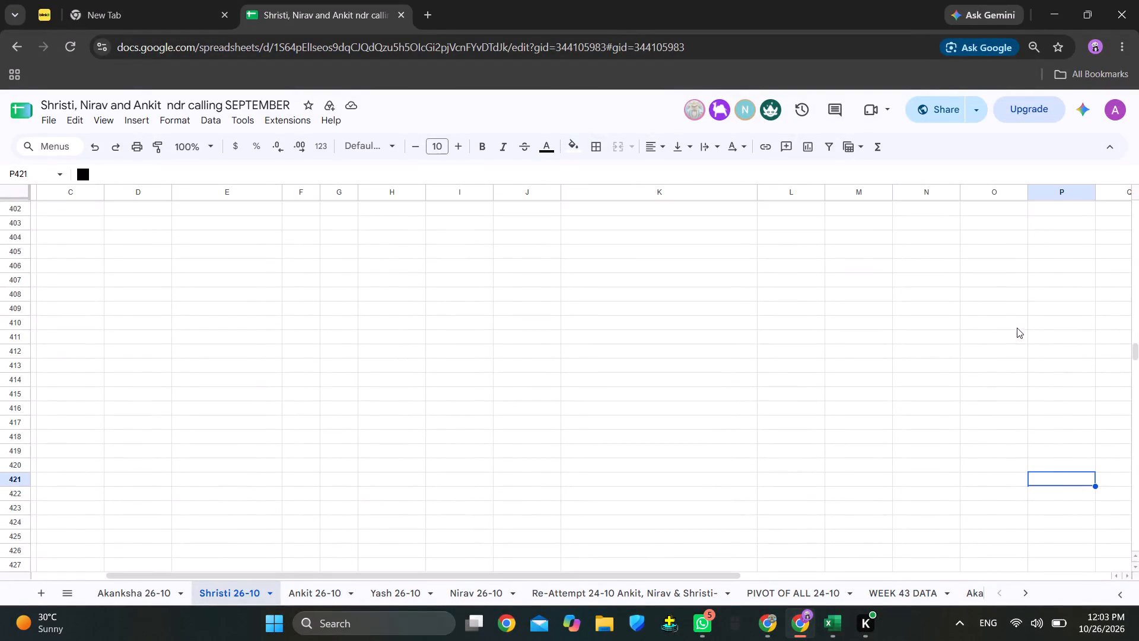
# Examine the Shristi 26-10 remarks column back up to the first orders to see which rows still need remarks.
pyautogui.scroll(9, 1020, 323)
pyautogui.scroll(-1, 1025, 316)
pyautogui.scroll(4, 1025, 316)
pyautogui.scroll(-1, 1025, 315)
pyautogui.scroll(4, 1025, 315)
pyautogui.scroll(-1, 1025, 321)
pyautogui.scroll(7, 1025, 321)
pyautogui.scroll(-2, 1025, 321)
pyautogui.scroll(1, 1025, 321)
pyautogui.scroll(-1, 1025, 320)
pyautogui.scroll(2, 1025, 320)
pyautogui.scroll(-1, 1025, 320)
pyautogui.scroll(4, 1025, 320)
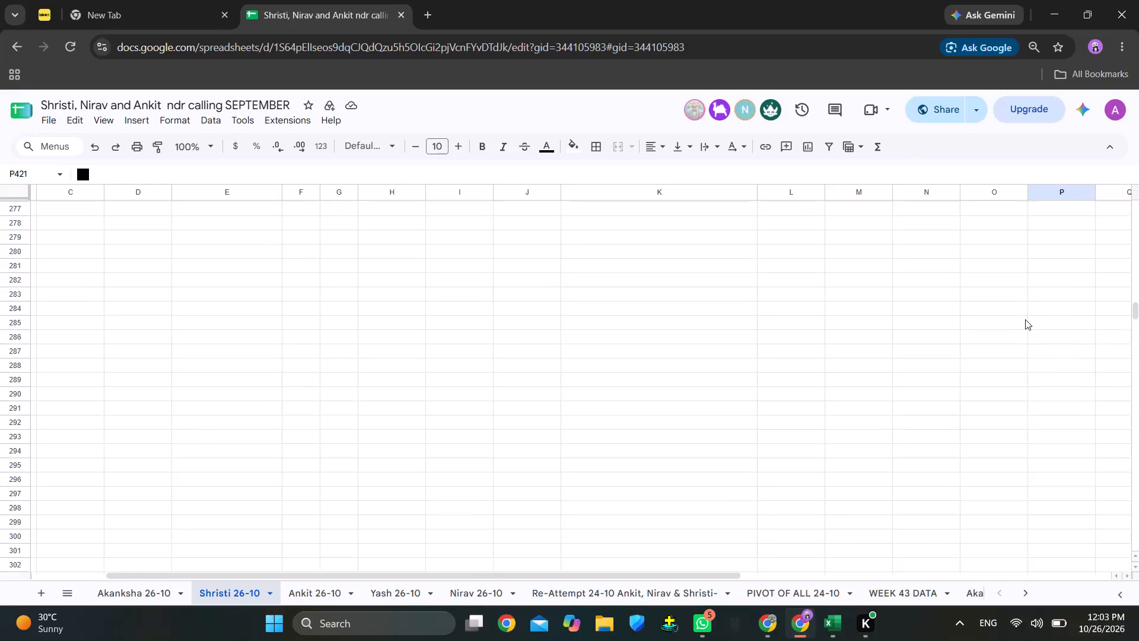
pyautogui.scroll(1, 1025, 319)
pyautogui.scroll(-1, 1025, 319)
pyautogui.scroll(10, 1025, 319)
pyautogui.scroll(-1, 1025, 319)
pyautogui.scroll(6, 1025, 319)
pyautogui.scroll(-1, 1025, 319)
pyautogui.scroll(2, 1025, 319)
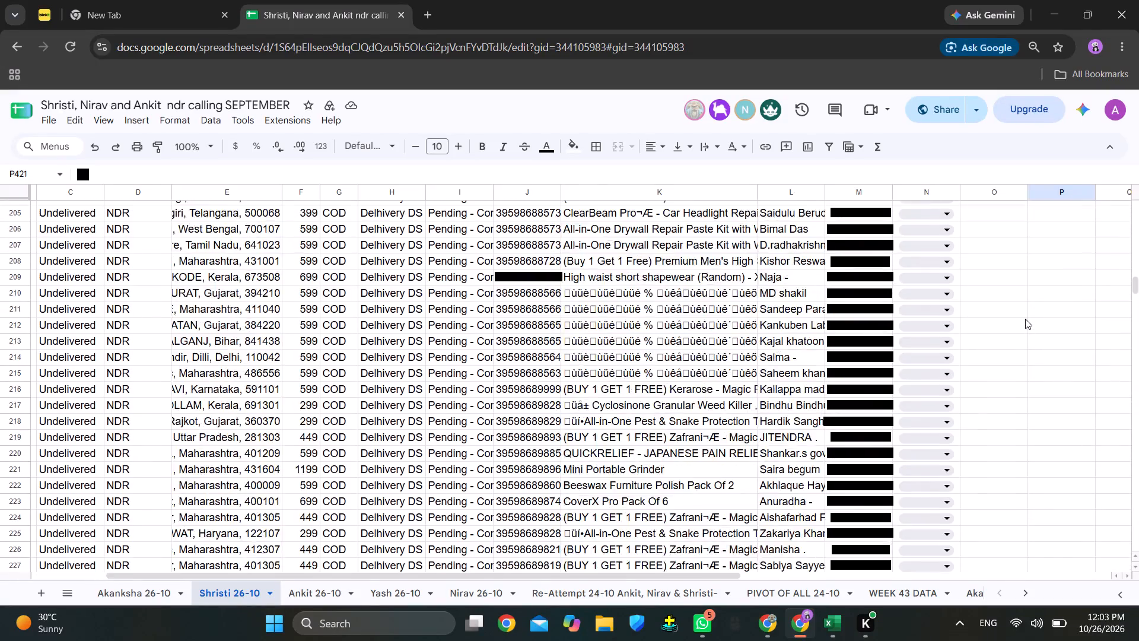
pyautogui.scroll(11, 1025, 319)
pyautogui.scroll(-1, 1026, 318)
pyautogui.scroll(1, 1026, 318)
pyautogui.scroll(-1, 1026, 318)
pyautogui.scroll(4, 1026, 318)
pyautogui.scroll(-3, 1026, 316)
pyautogui.scroll(14, 1026, 316)
pyautogui.scroll(-1, 1027, 313)
pyautogui.scroll(4, 1027, 313)
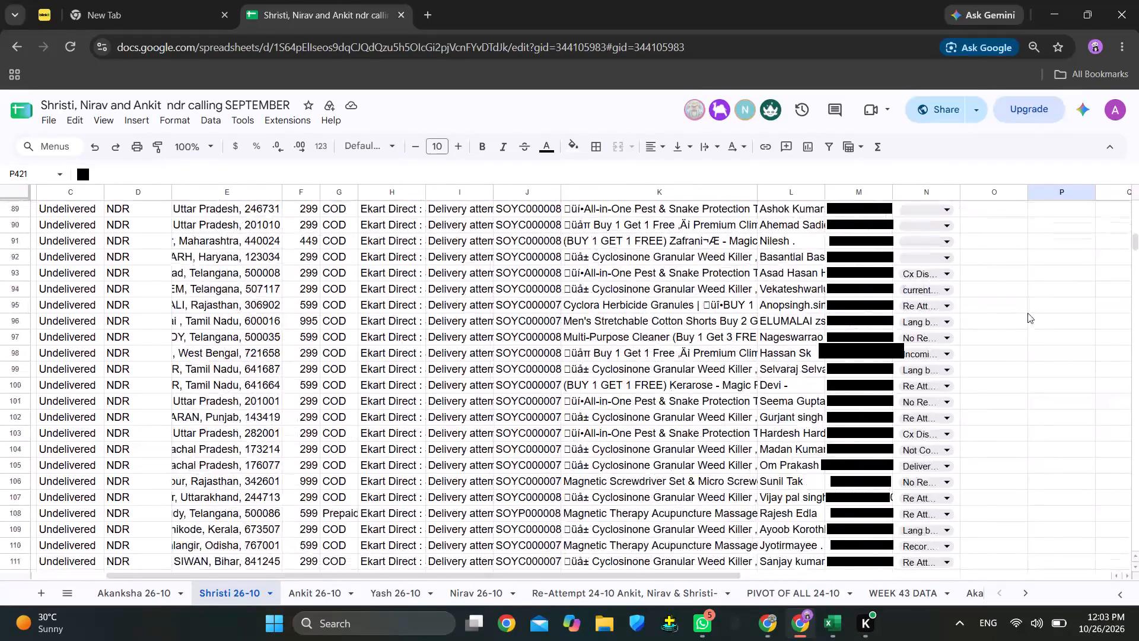
pyautogui.scroll(6, 1027, 313)
pyautogui.scroll(-1, 1028, 312)
pyautogui.scroll(1, 1028, 312)
pyautogui.scroll(-1, 1028, 312)
pyautogui.scroll(10, 1028, 312)
pyautogui.scroll(-1, 1028, 312)
pyautogui.scroll(5, 1028, 312)
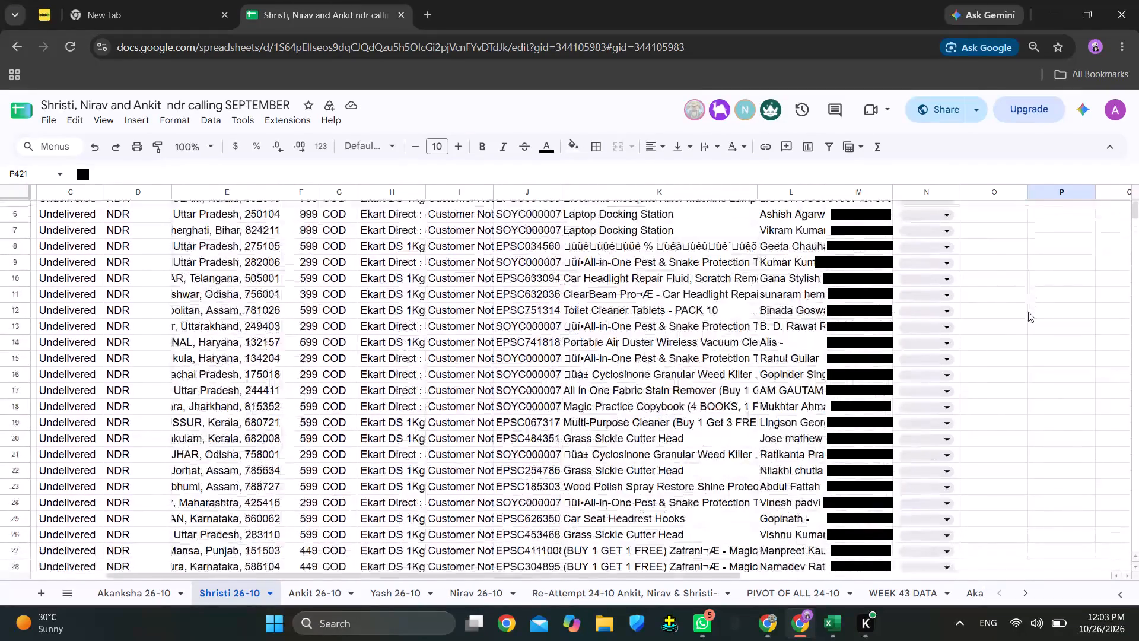
# Compare the remark progress on the Akanksha, Ankit, Yash and Nirav 26-10 sheets.
pyautogui.click(129, 594)
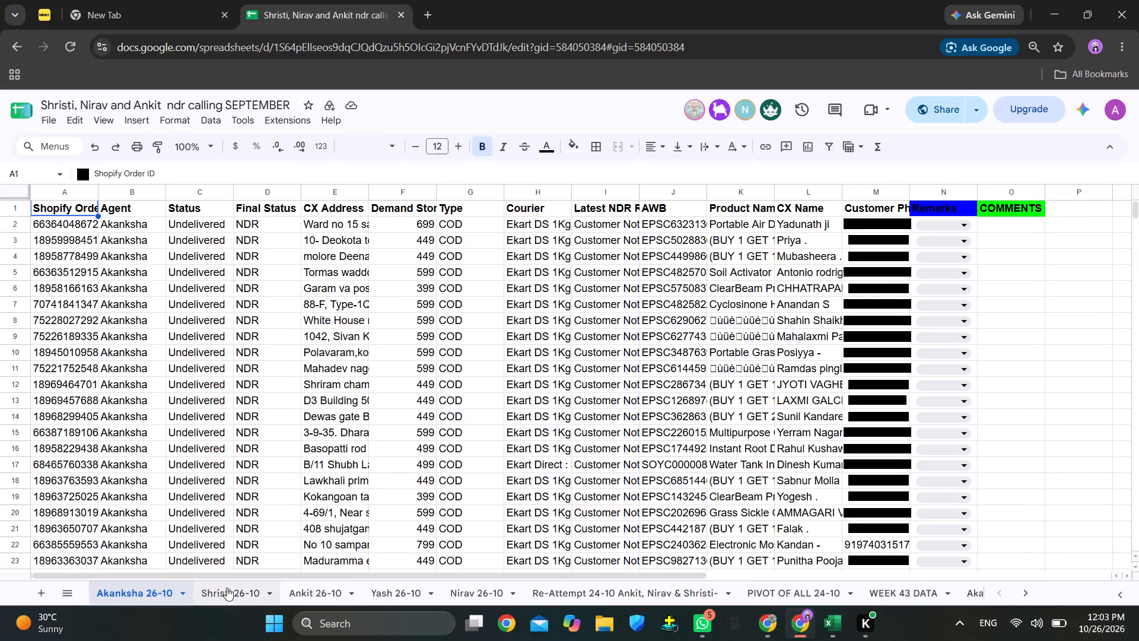
pyautogui.click(311, 593)
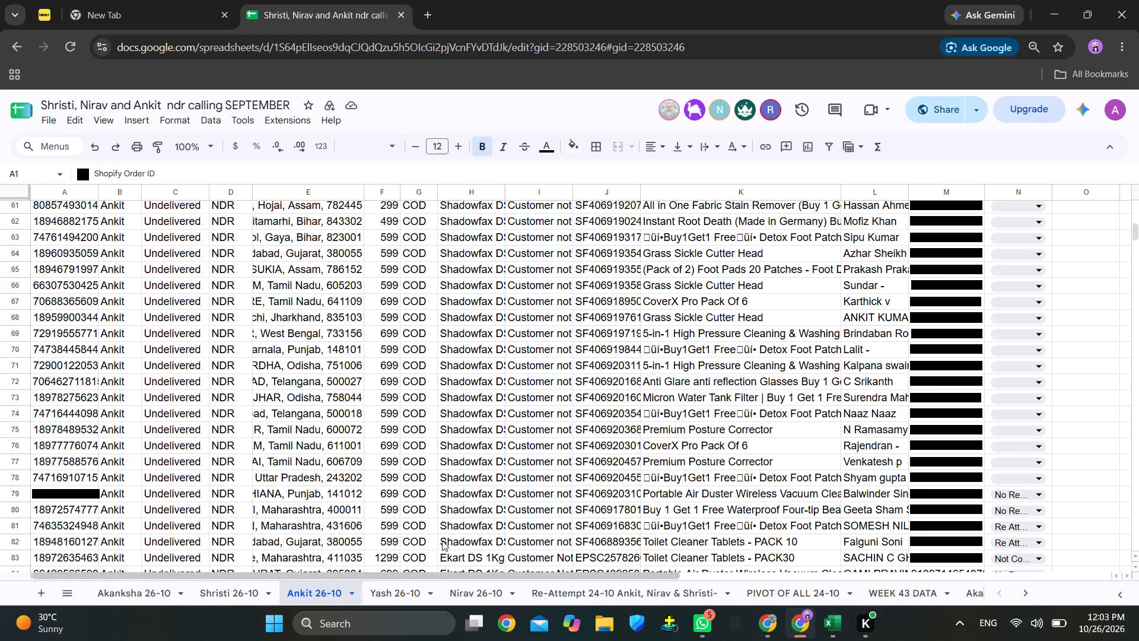
pyautogui.scroll(-7, 562, 431)
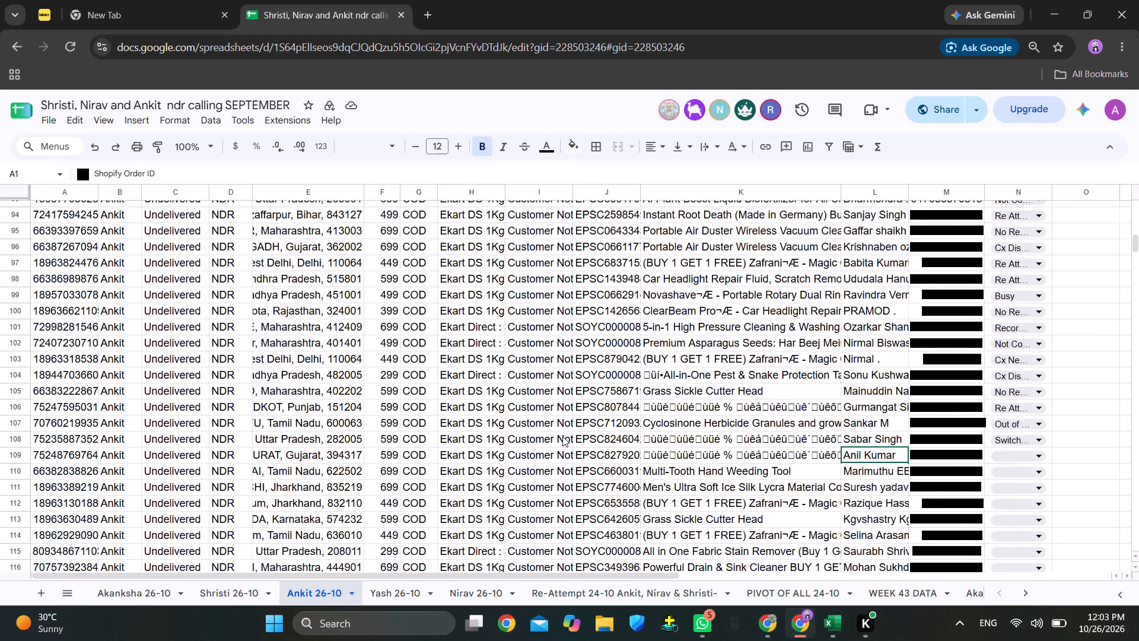
pyautogui.click(410, 600)
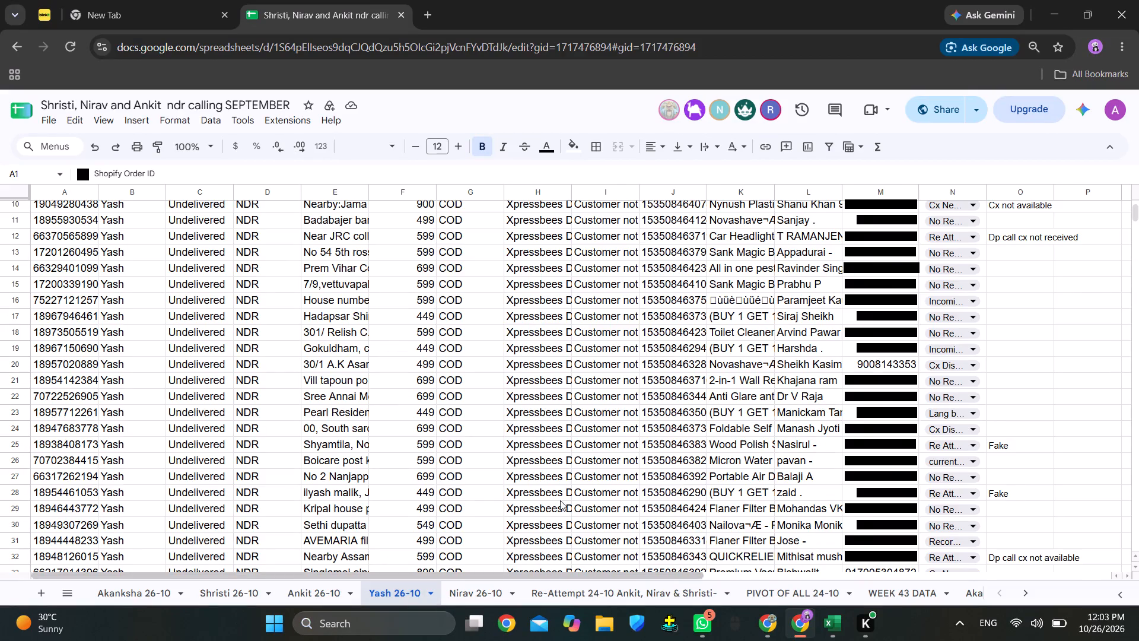
pyautogui.scroll(-4, 569, 494)
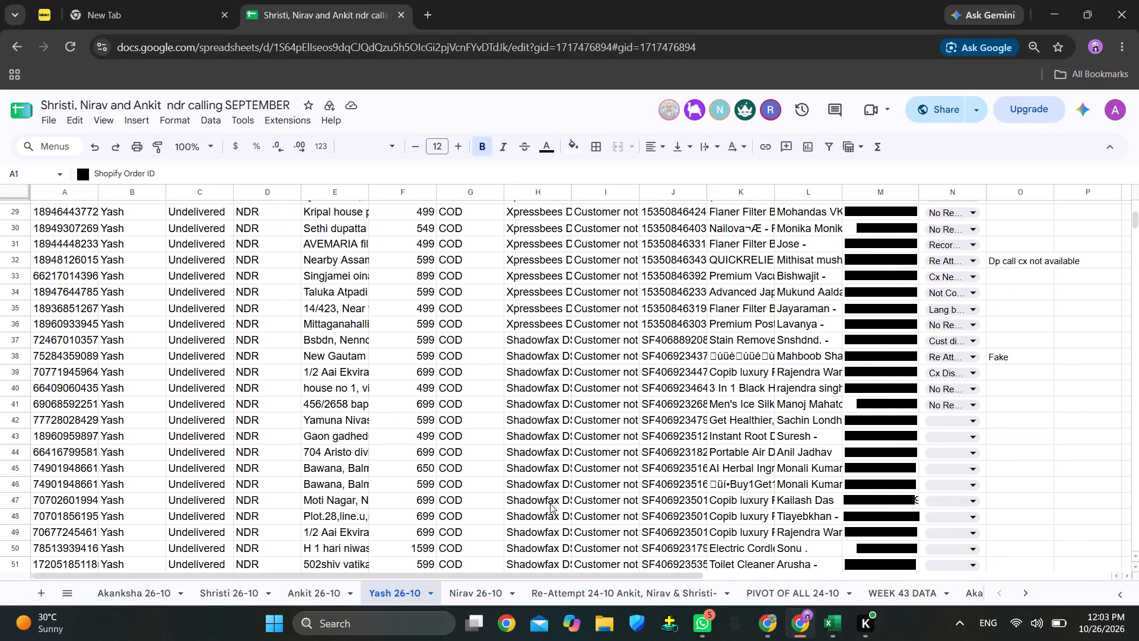
pyautogui.click(472, 596)
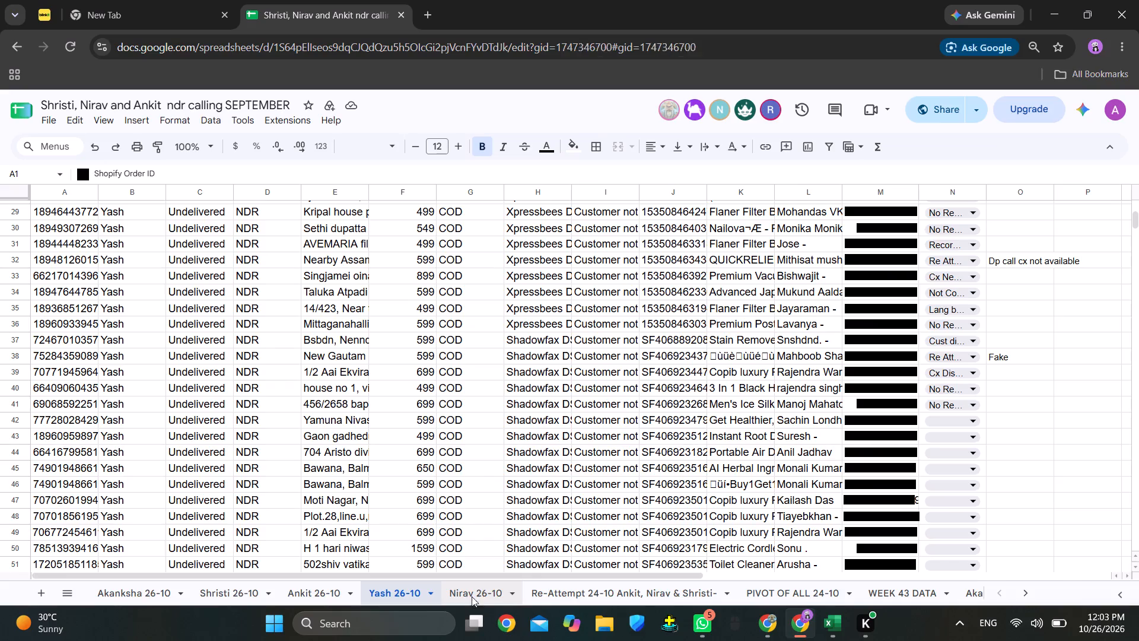
pyautogui.scroll(-4, 635, 452)
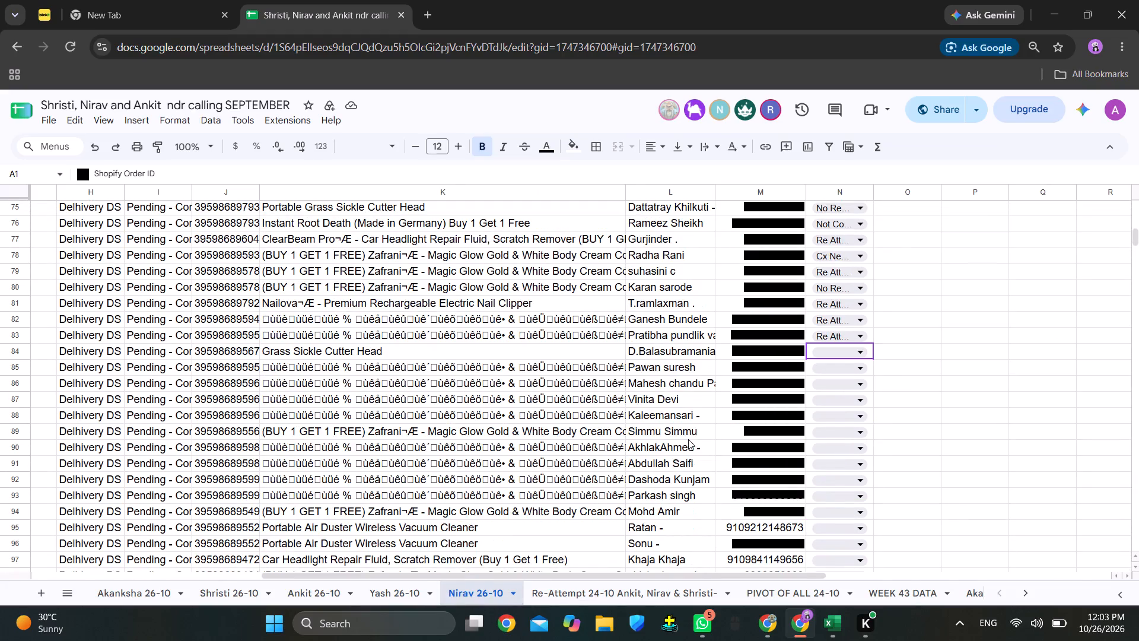